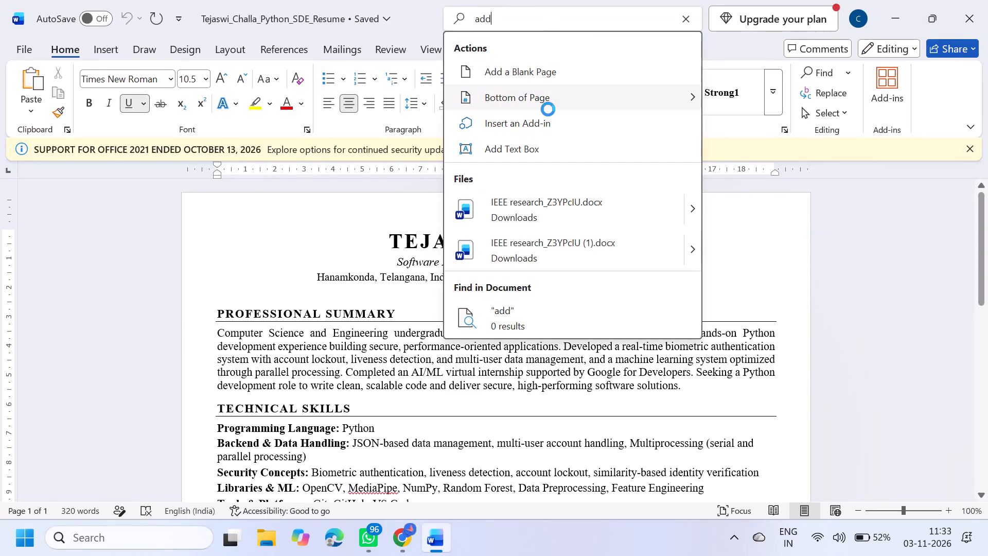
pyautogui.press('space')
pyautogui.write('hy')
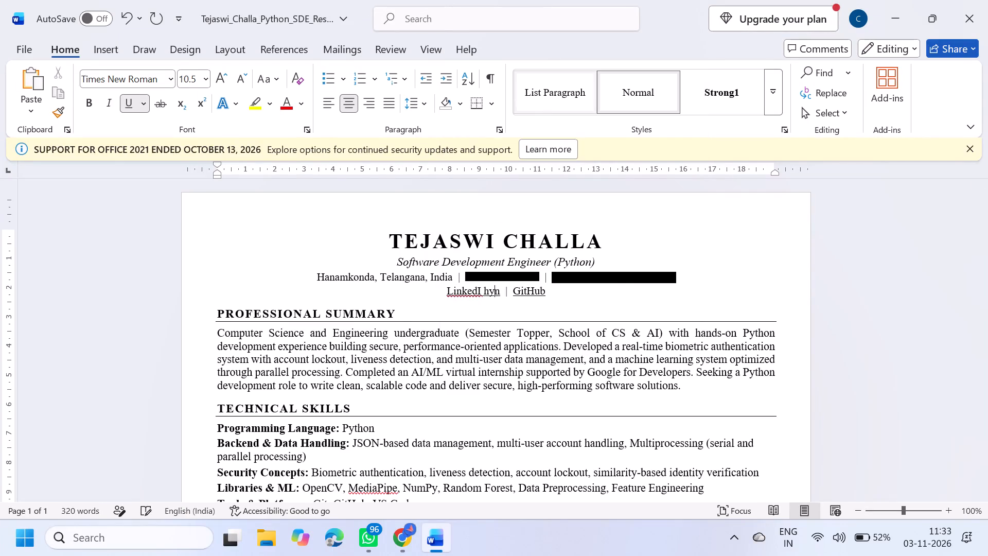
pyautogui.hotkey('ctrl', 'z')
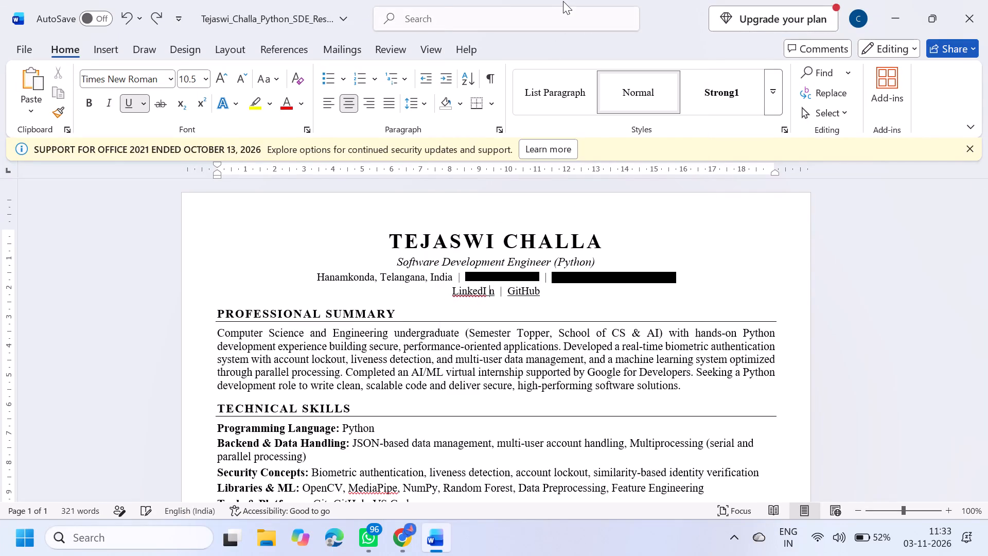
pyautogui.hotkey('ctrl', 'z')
# Change the hyperlink address of the LinkedIn text in the resume header to the copied LinkedIn profile URL.
pyautogui.click(543, 15)
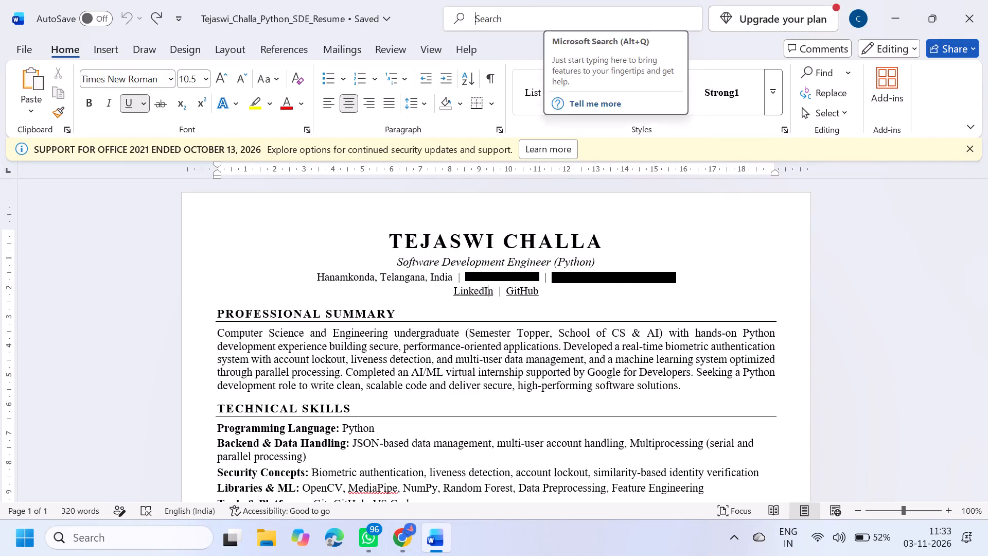
pyautogui.click(491, 68)
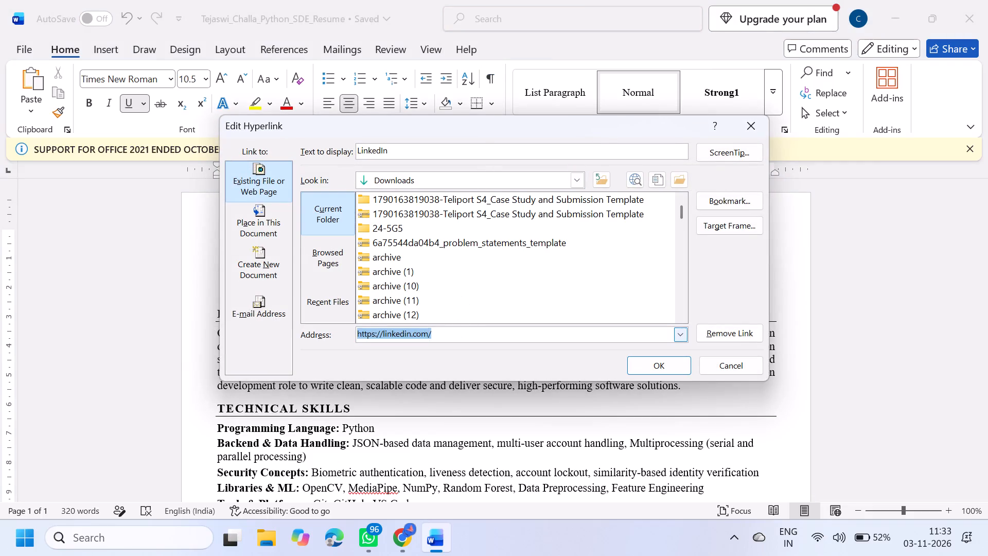
pyautogui.moveTo(454, 331); pyautogui.dragTo(315, 344)
pyautogui.hotkey('ctrl', 'v')
pyautogui.hotkey('ctrl', 'v')
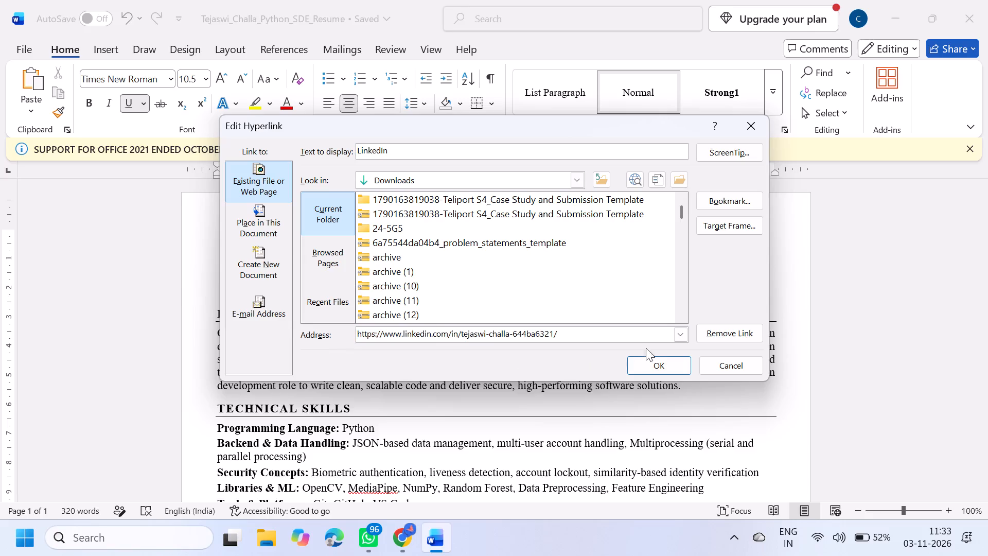
pyautogui.click(664, 364)
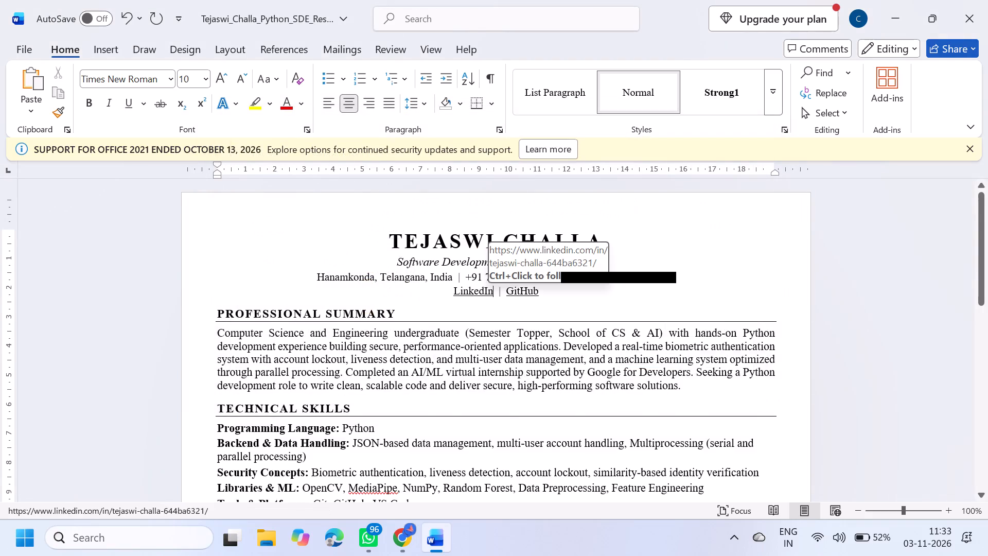
# Open the GitHub link in the resume header to check its target page, and return to the document.
pyautogui.keyDown('ctrl'); pyautogui.click(520, 289); pyautogui.keyUp('ctrl')
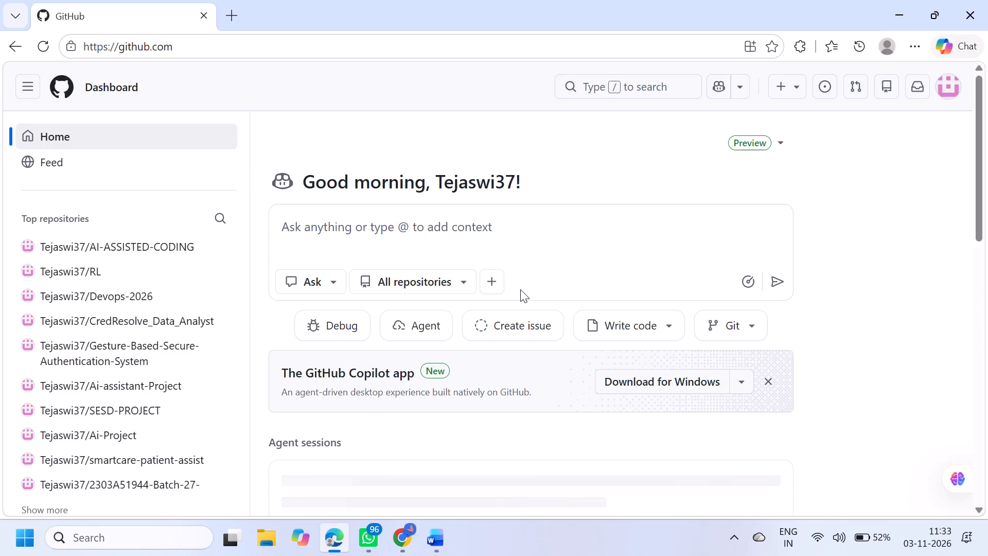
pyautogui.click(987, 0)
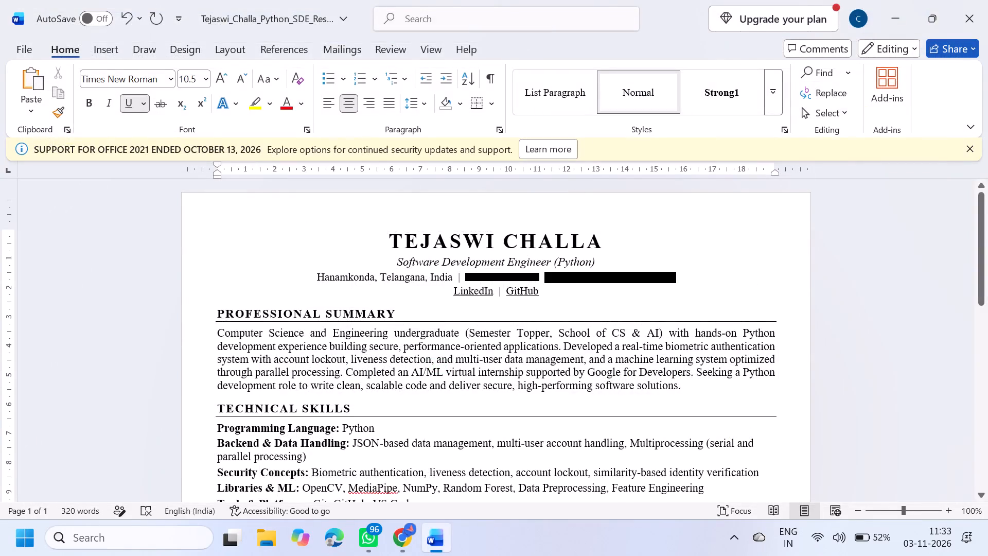
# Add a hyperlink to the email address at the end of the resume's contact line.
pyautogui.moveTo(676, 274); pyautogui.dragTo(560, 279)
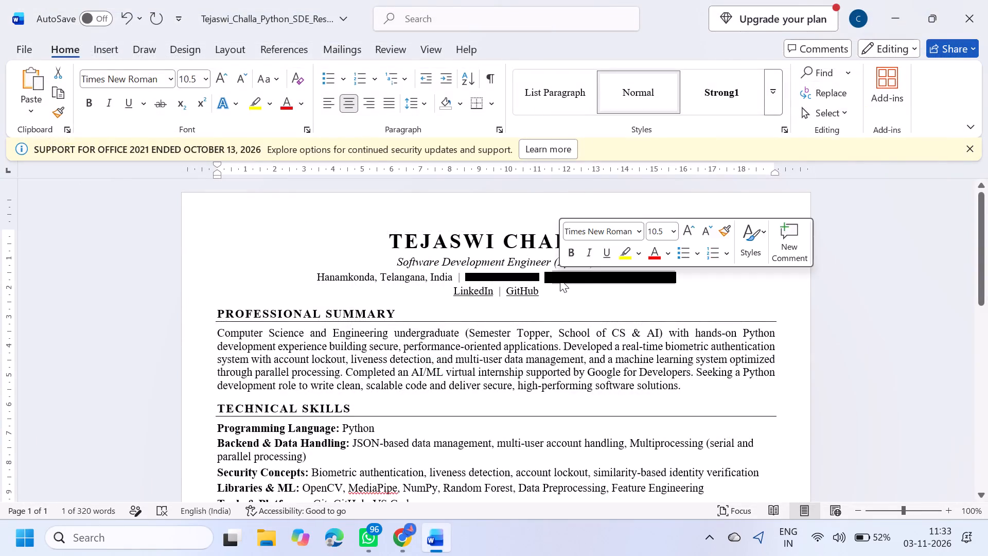
pyautogui.hotkey('ctrl', 'c')
pyautogui.click(513, 21)
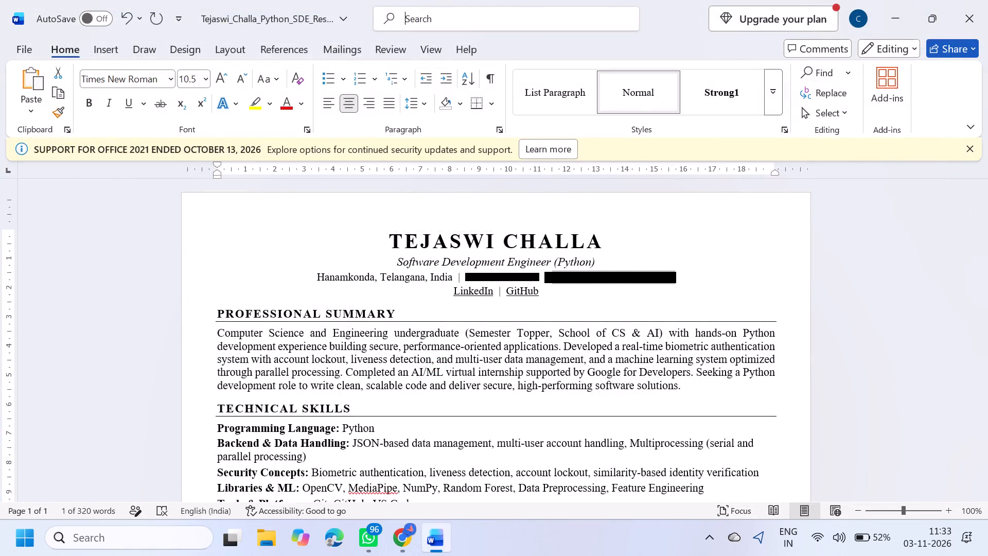
pyautogui.click(468, 73)
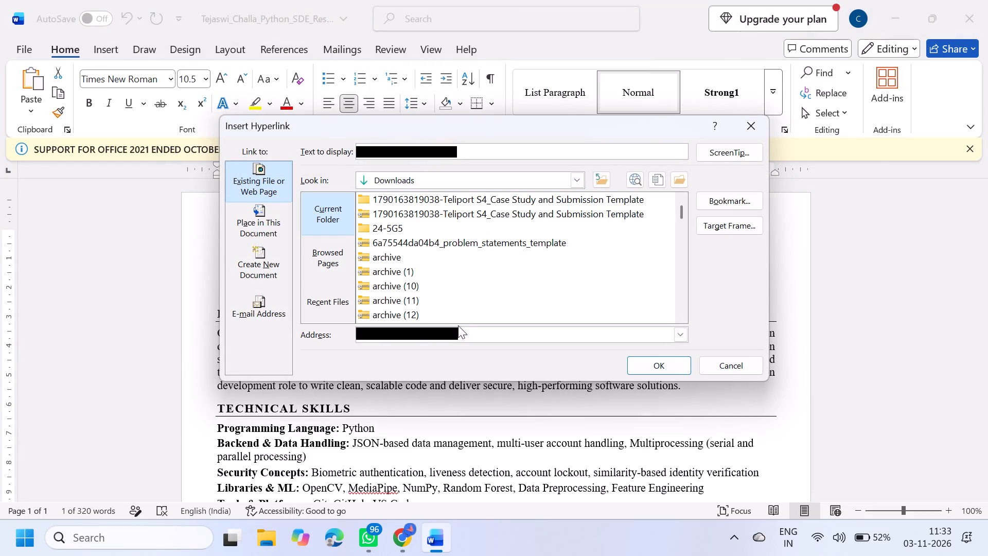
pyautogui.click(673, 367)
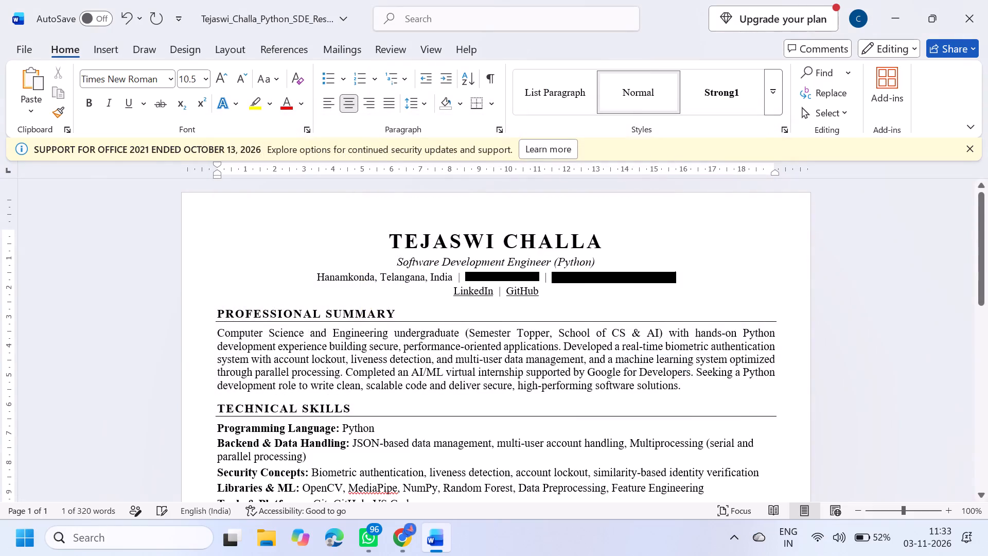
pyautogui.click(817, 300)
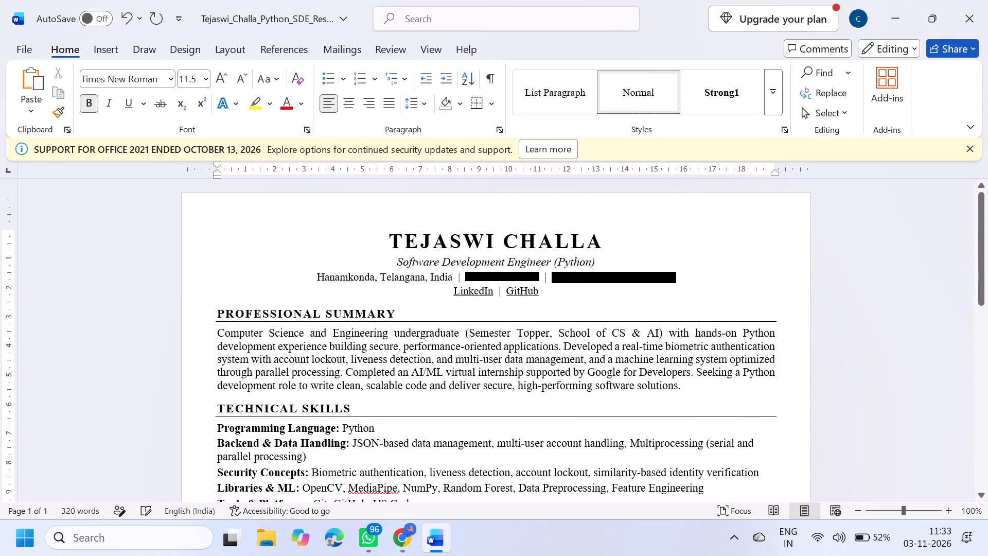
# Save the resume document and close it.
pyautogui.hotkey('ctrl', 's')
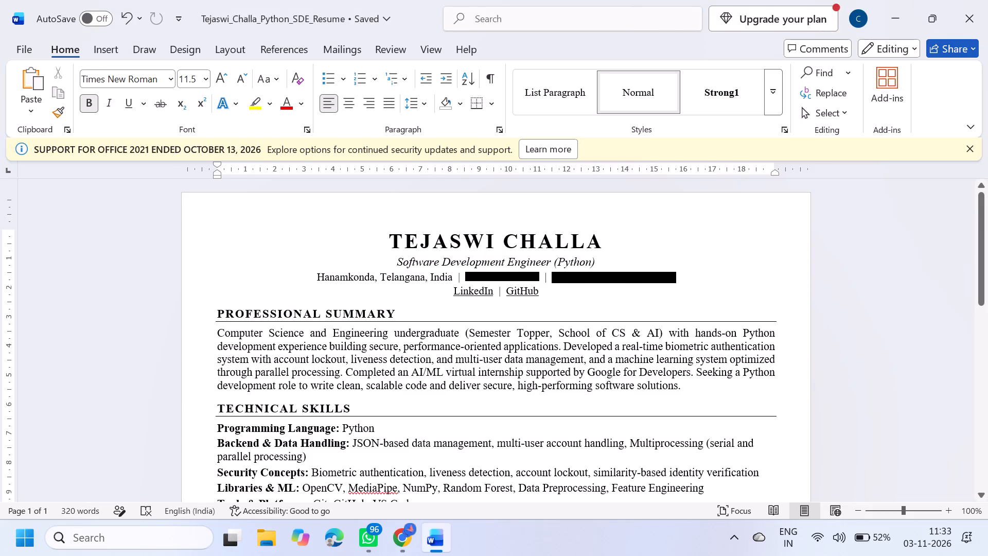
pyautogui.scroll(-8, 887, 324)
pyautogui.scroll(1, 887, 324)
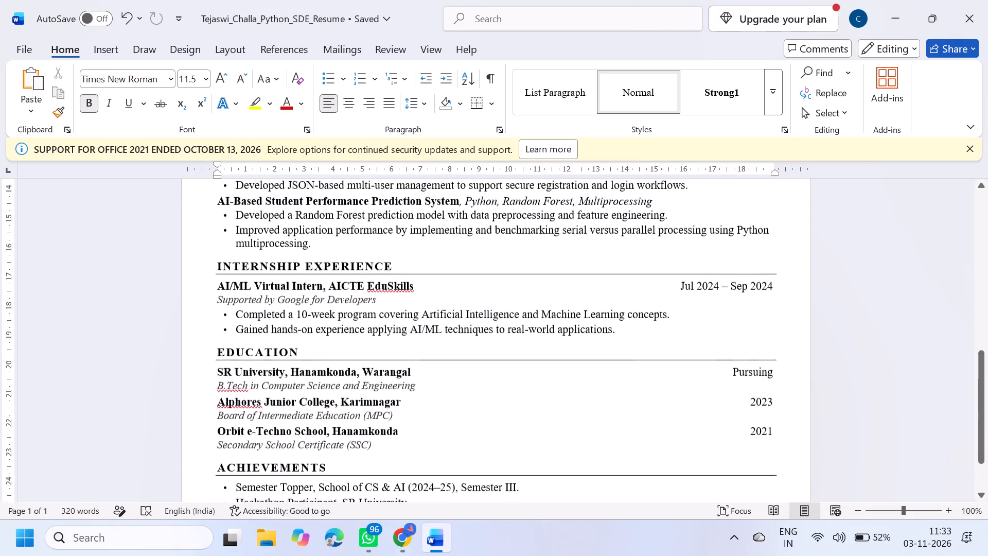
pyautogui.hotkey('ctrl', 's')
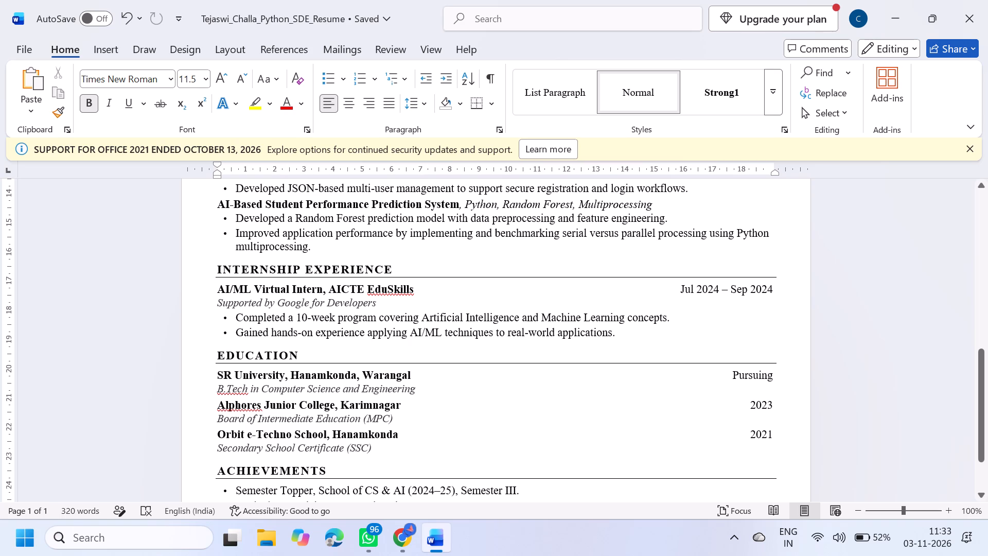
pyautogui.click(987, 2)
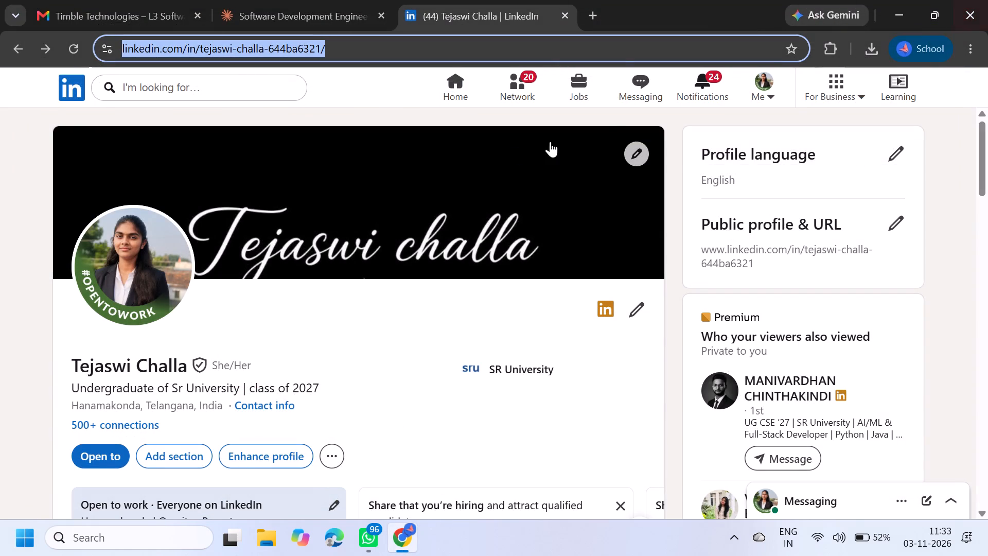
# Search Google in a new Chrome tab for "convert word to pdf" and open iLovePDF's Word to PDF converter.
pyautogui.click(602, 5)
pyautogui.write('co')
pyautogui.press('n')
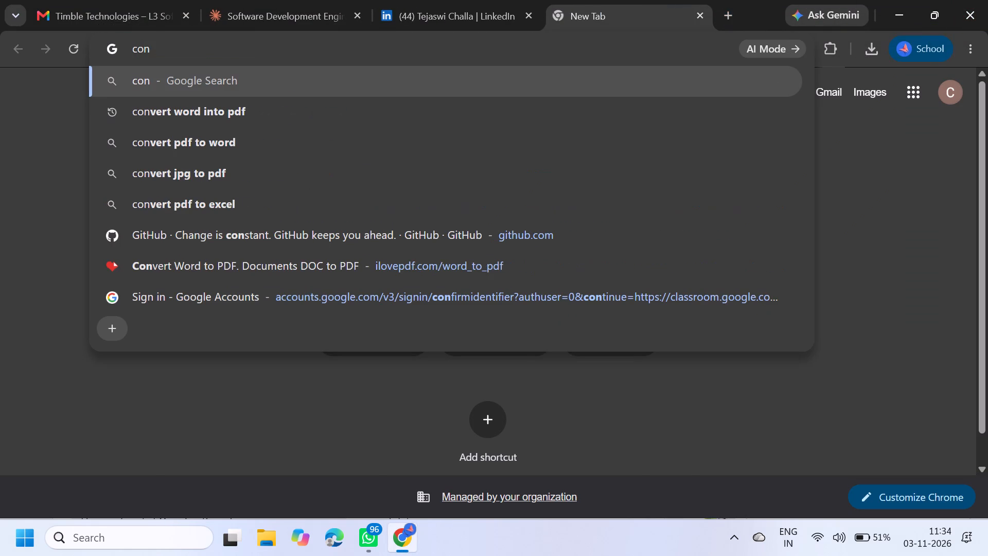
pyautogui.write('vert')
pyautogui.press('space')
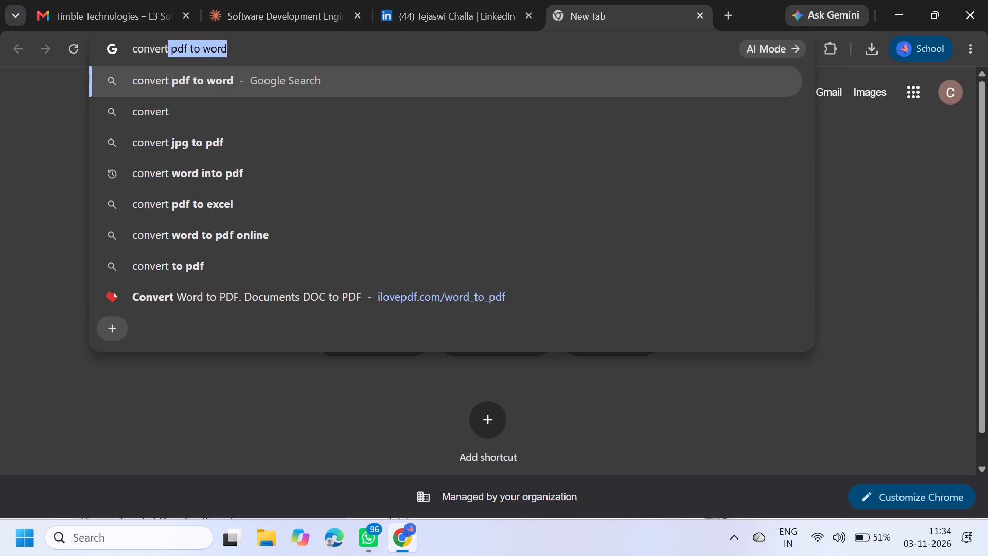
pyautogui.write('wo')
pyautogui.press('Return')
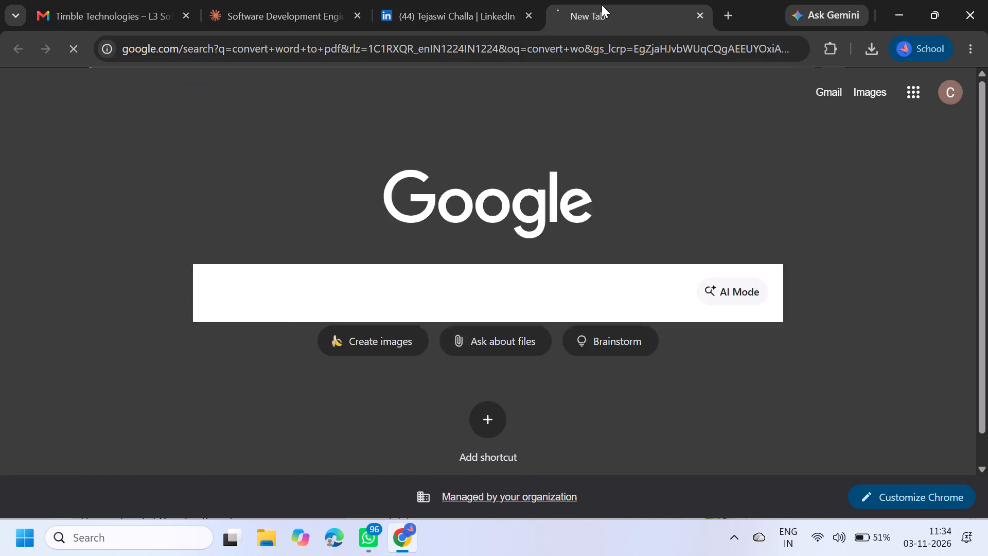
pyautogui.click(387, 229)
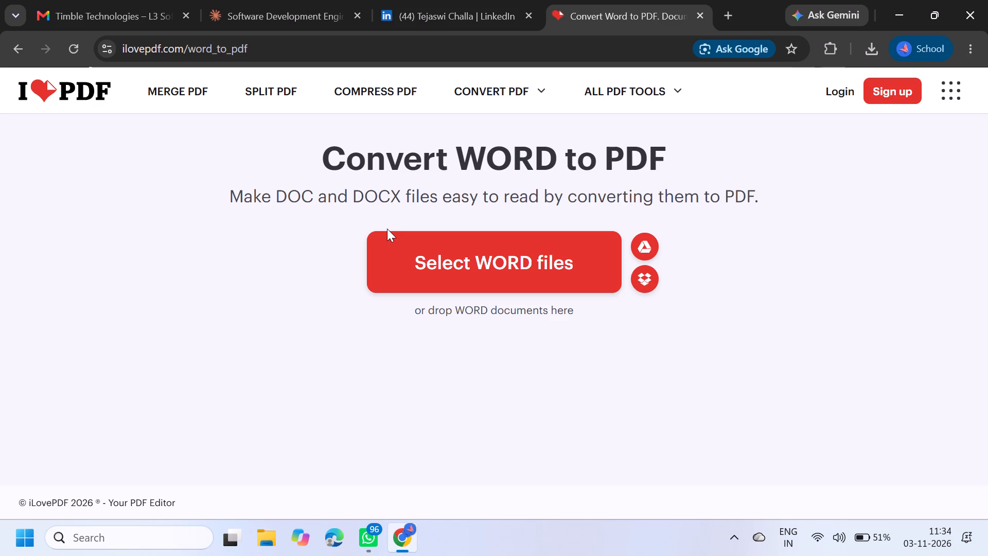
# Upload the Python SDE resume Word file from the Downloads folder to the converter.
pyautogui.click(576, 274)
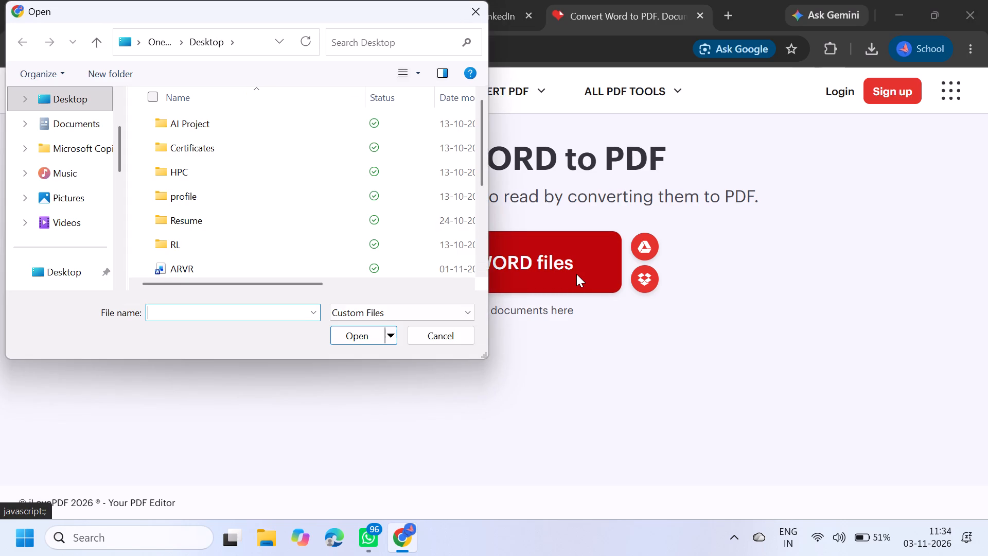
pyautogui.scroll(-1, 53, 252)
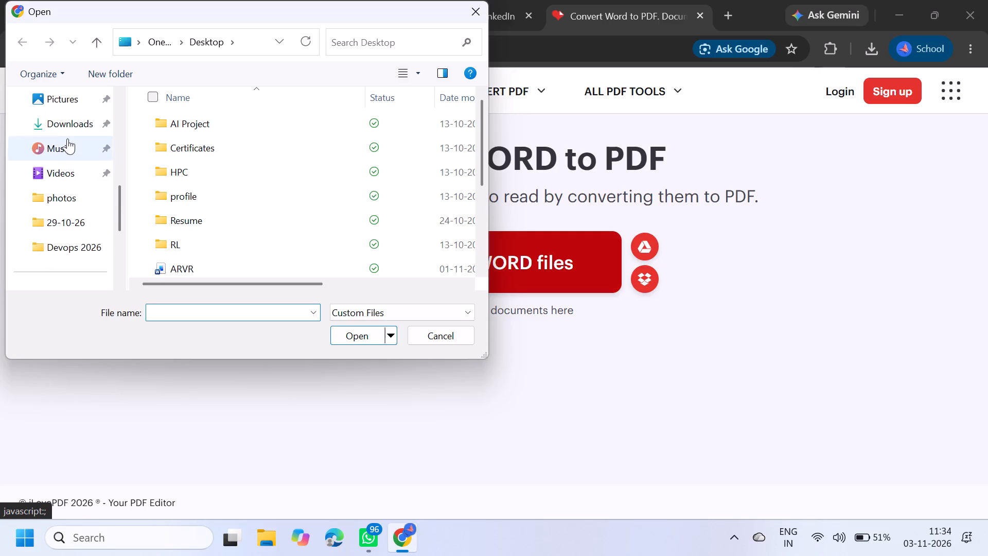
pyautogui.click(69, 129)
pyautogui.click(223, 144)
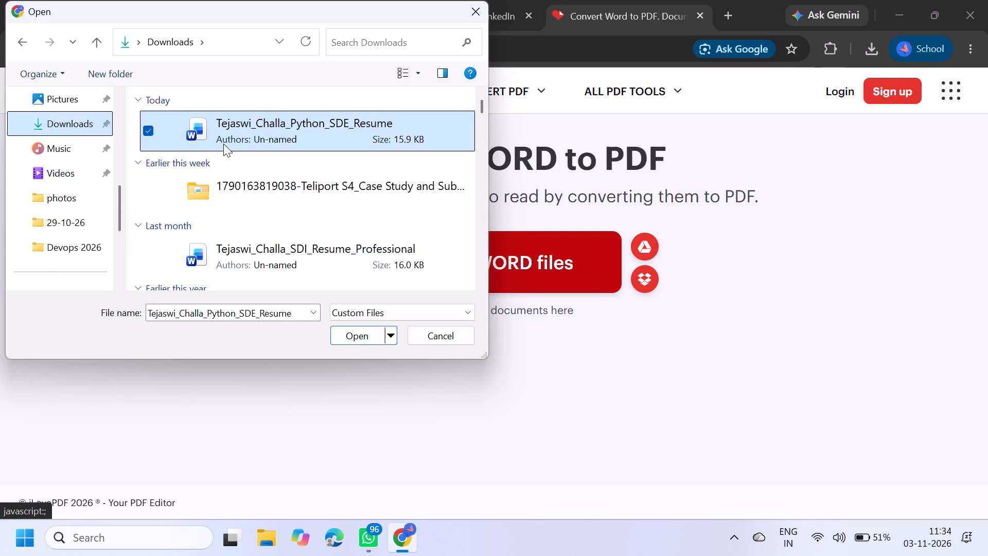
pyautogui.click(360, 340)
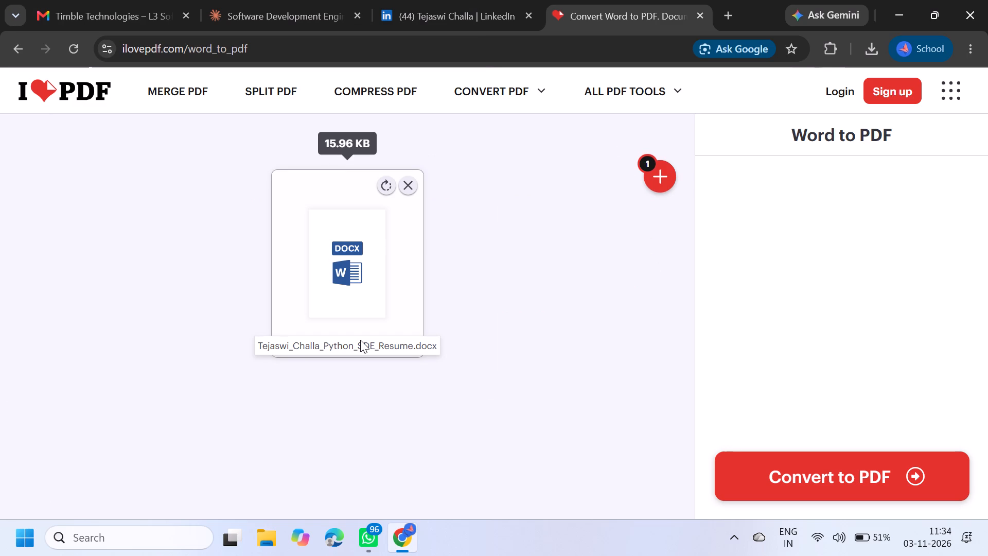
# Convert the uploaded Python SDE resume Word file to PDF and have it downloaded.
pyautogui.click(813, 468)
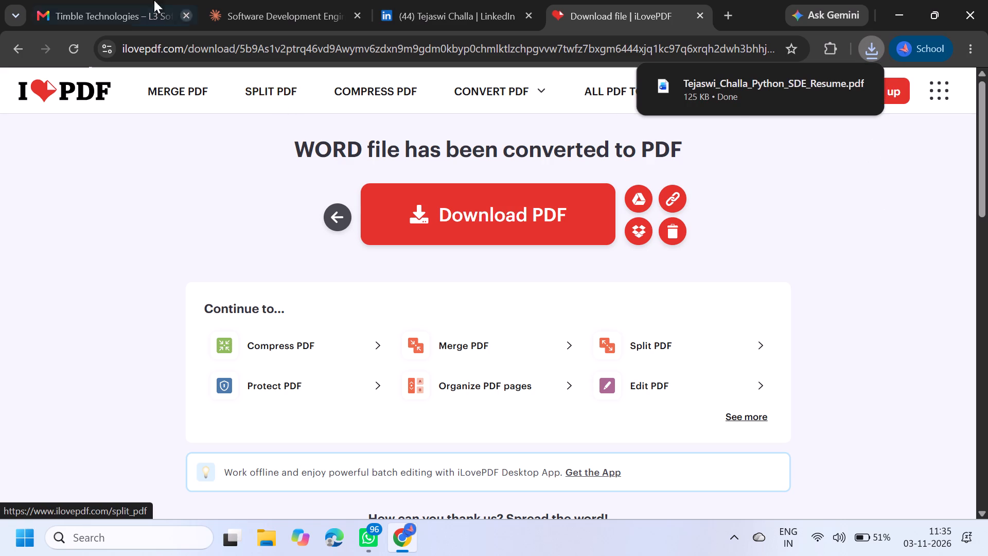
# Open the newly downloaded Python SDE resume PDF from the recent downloads and review its page from header to achievements.
pyautogui.click(131, 5)
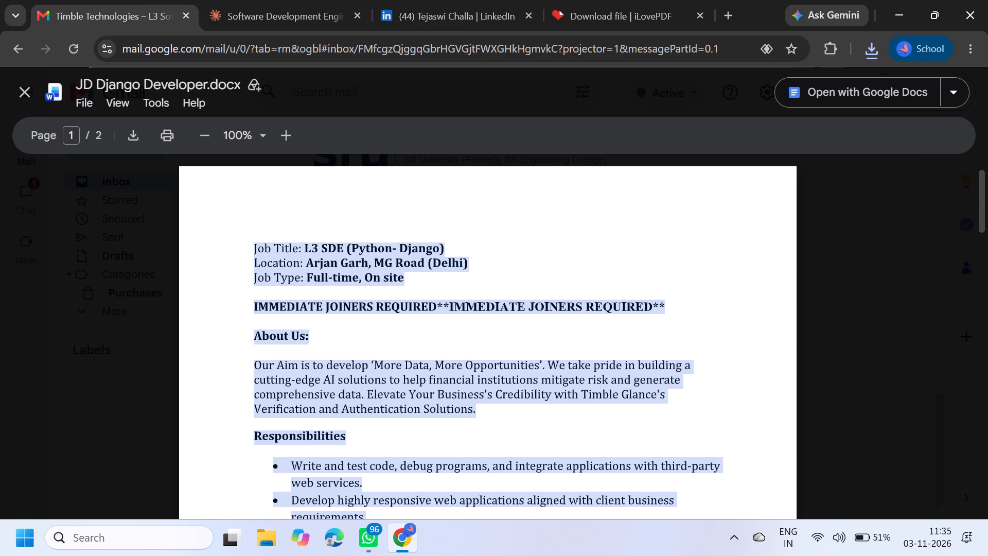
pyautogui.click(655, 348)
pyautogui.scroll(4, 690, 478)
pyautogui.click(863, 52)
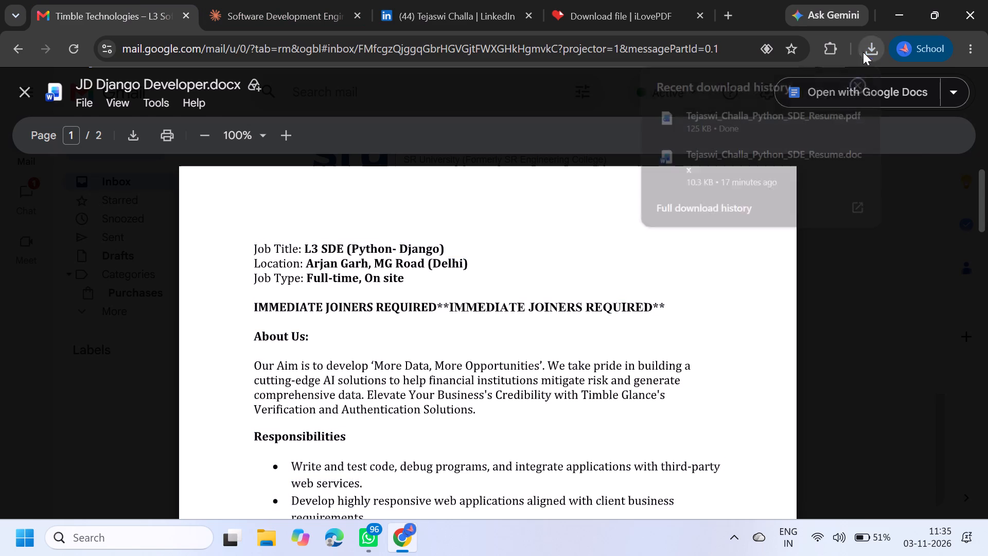
pyautogui.click(726, 121)
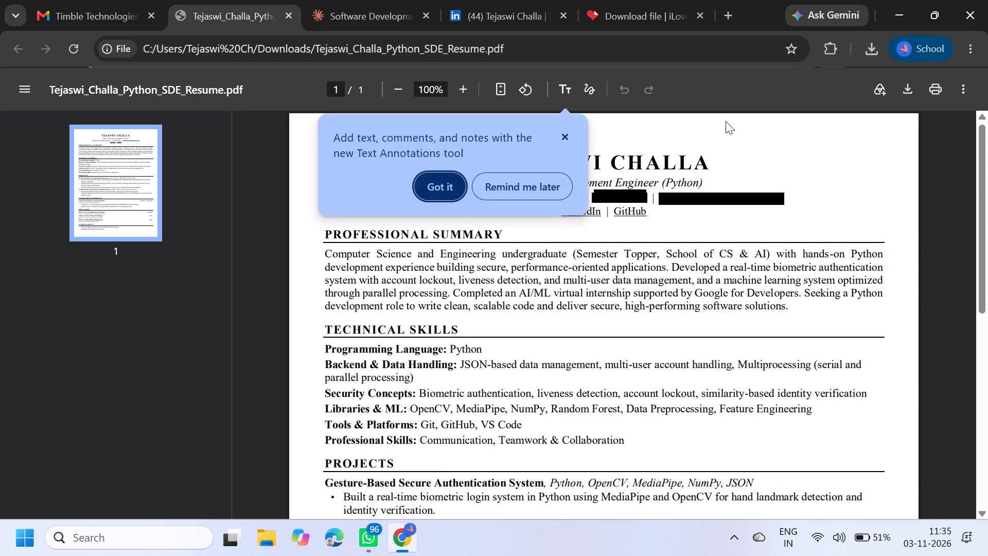
pyautogui.click(564, 140)
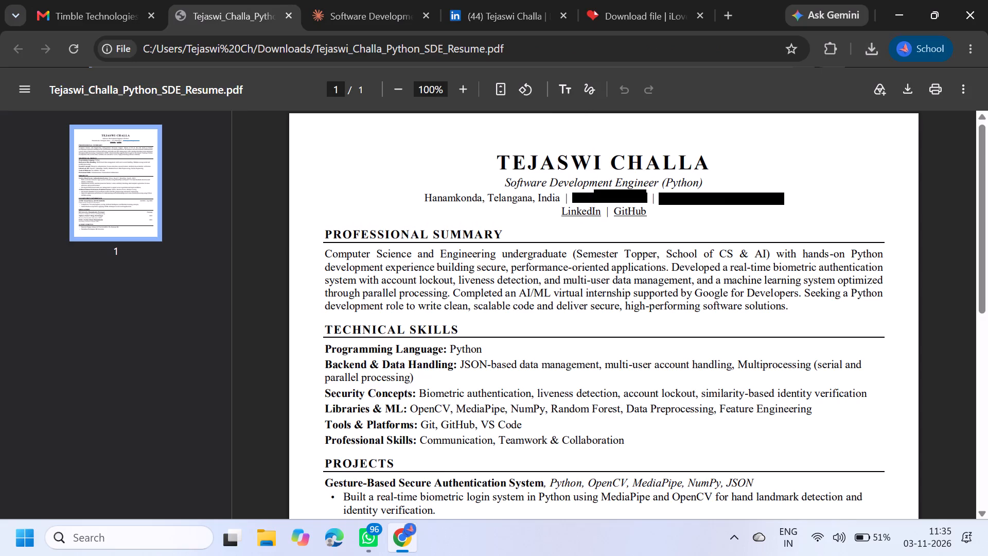
pyautogui.scroll(-10, 643, 260)
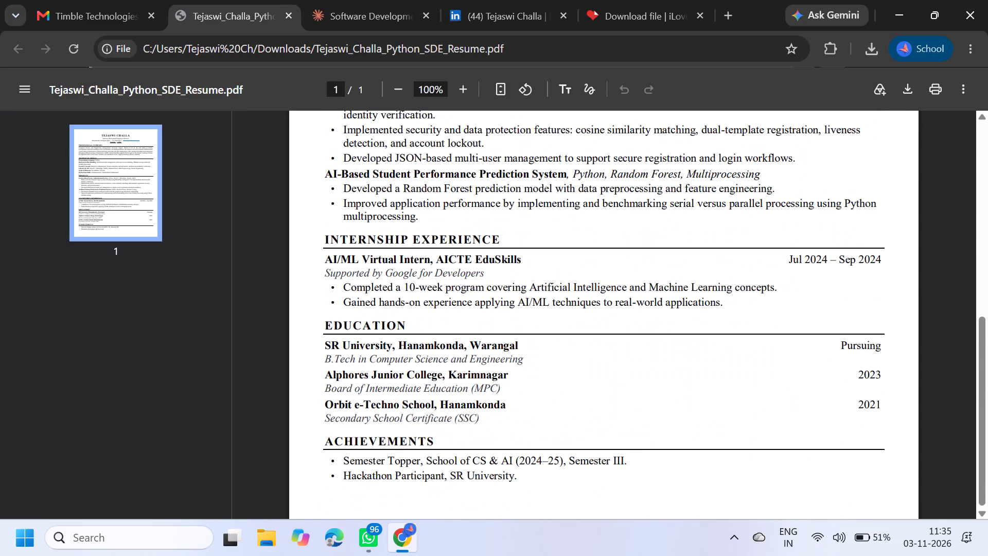
pyautogui.scroll(5, 643, 260)
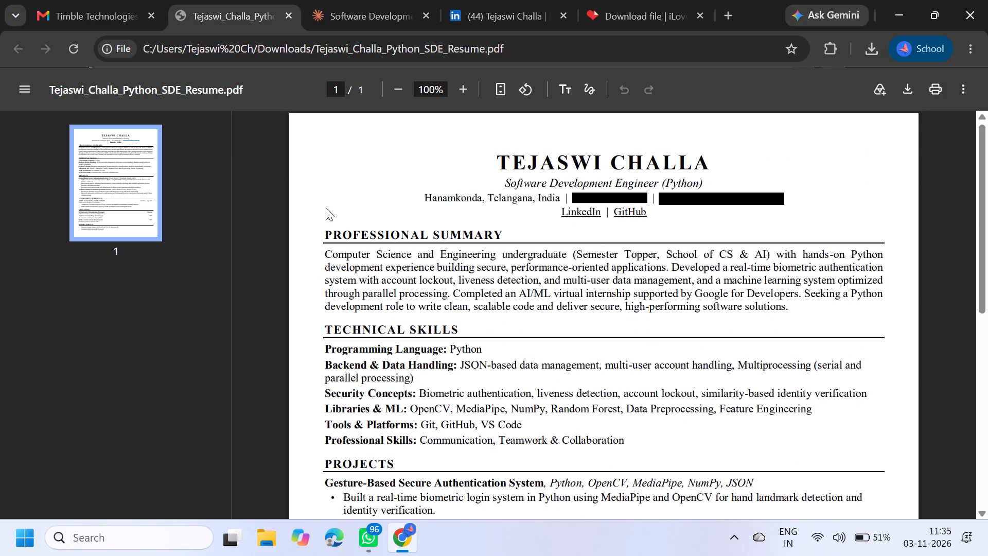
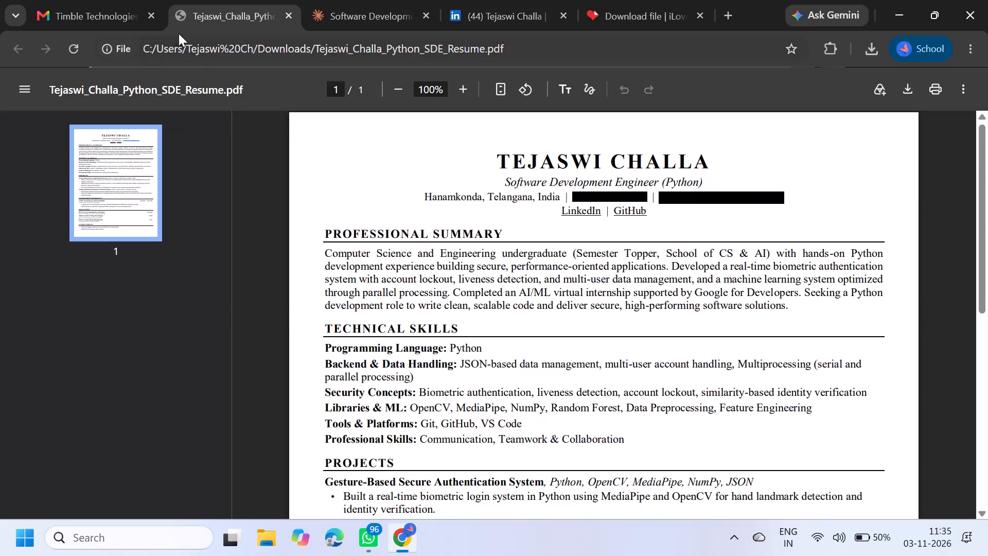
# Return to the Timble Technologies email in Gmail, close the job description preview, and open the Google Form registration link.
pyautogui.click(36, 28)
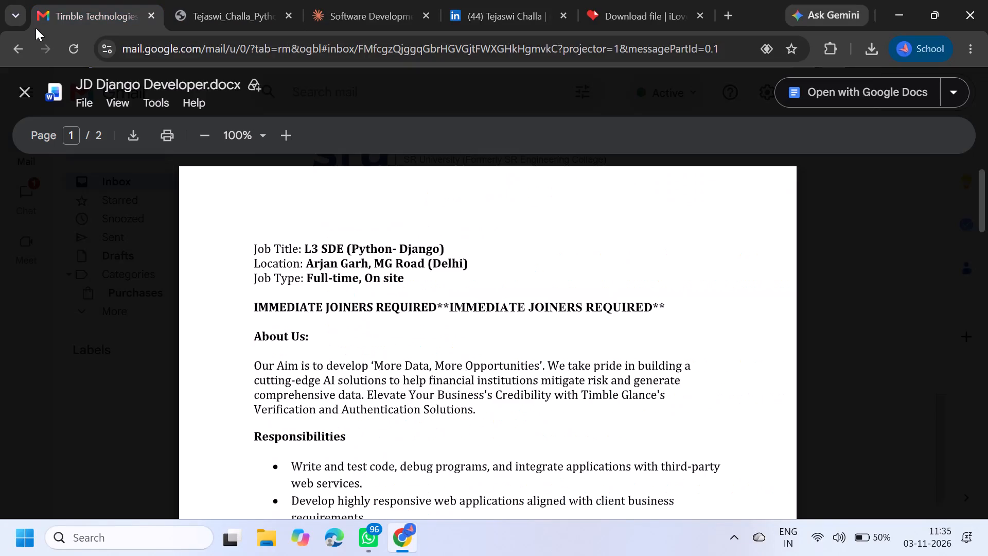
pyautogui.click(24, 94)
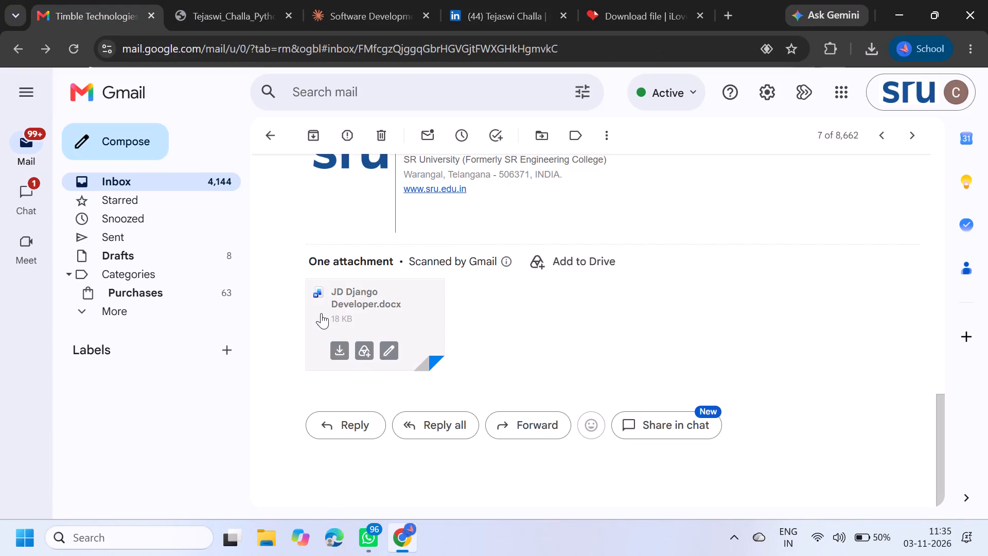
pyautogui.scroll(5, 454, 246)
pyautogui.scroll(-4, 454, 246)
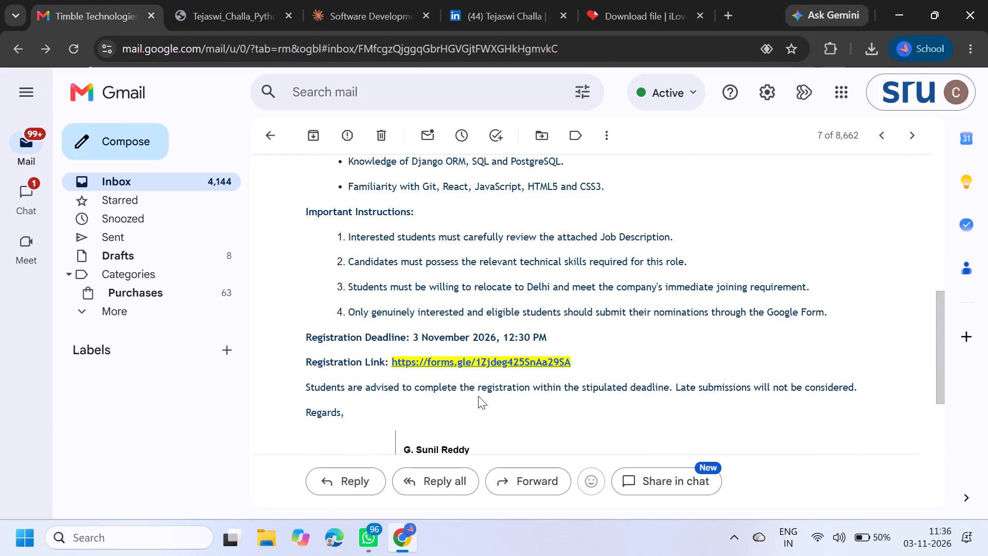
pyautogui.click(507, 358)
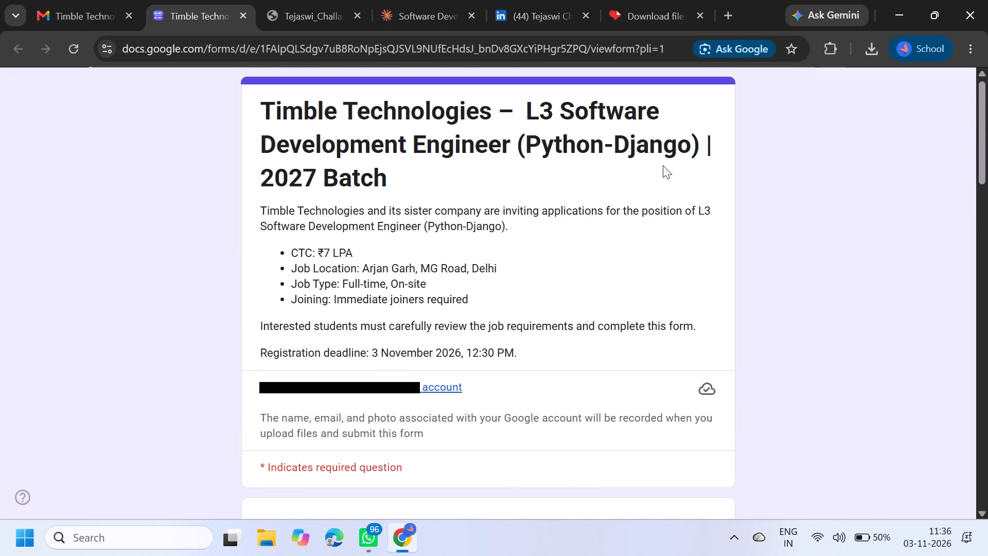
# Select the option to record the account's email with the response in the Timble Technologies registration form.
pyautogui.scroll(-2, 678, 337)
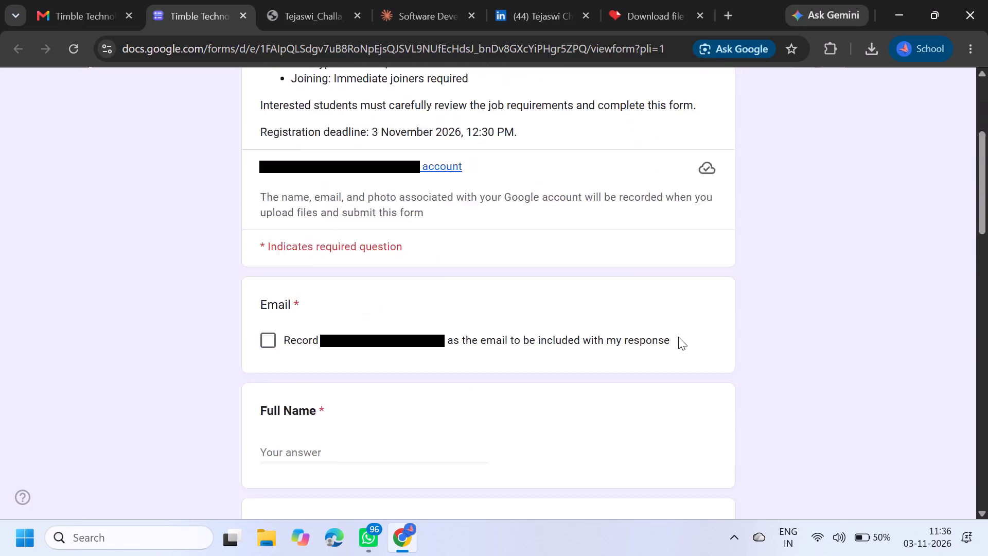
pyautogui.scroll(-2, 678, 337)
pyautogui.click(269, 220)
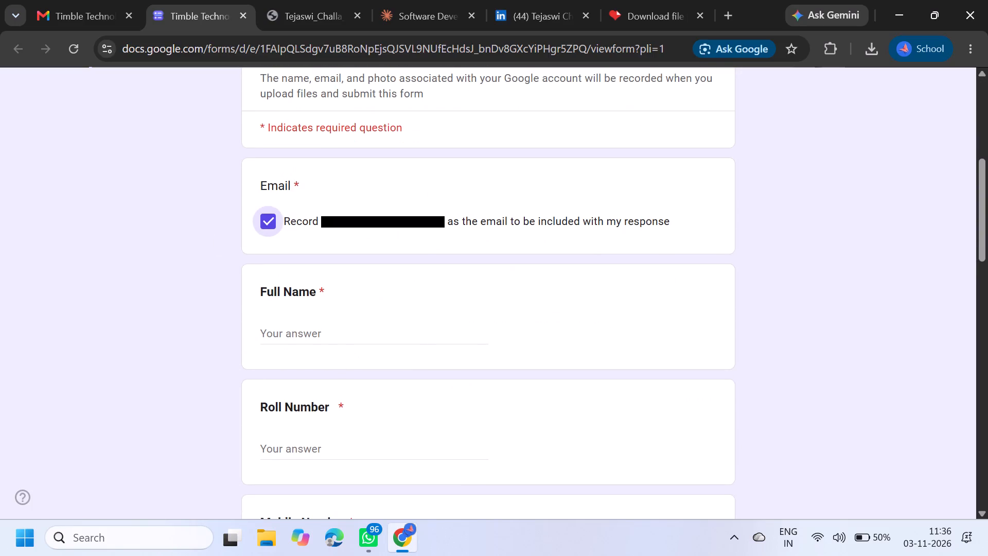
# Fill in the Full Name and Roll Number fields of the Timble Technologies form with the applicant's details.
pyautogui.click(352, 338)
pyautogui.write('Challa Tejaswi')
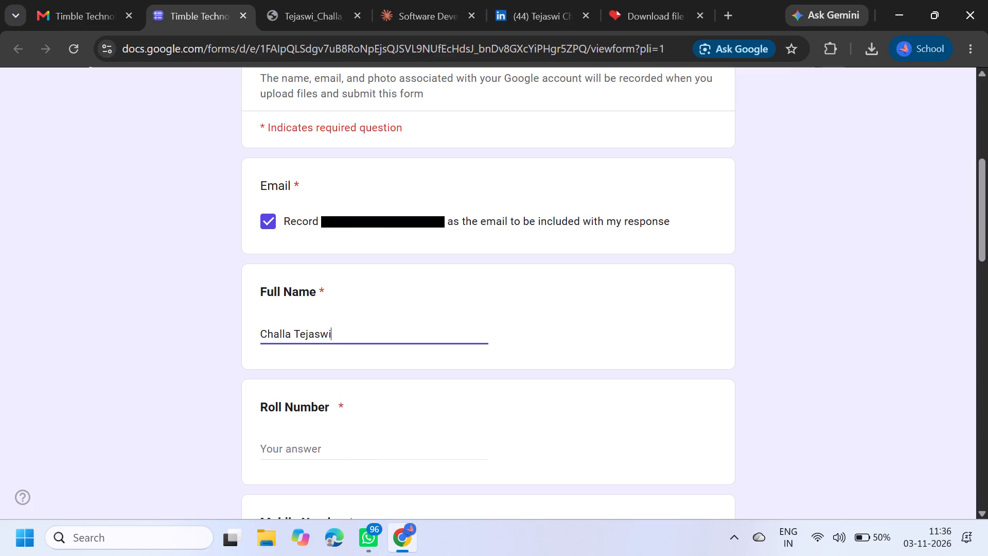
pyautogui.click(366, 447)
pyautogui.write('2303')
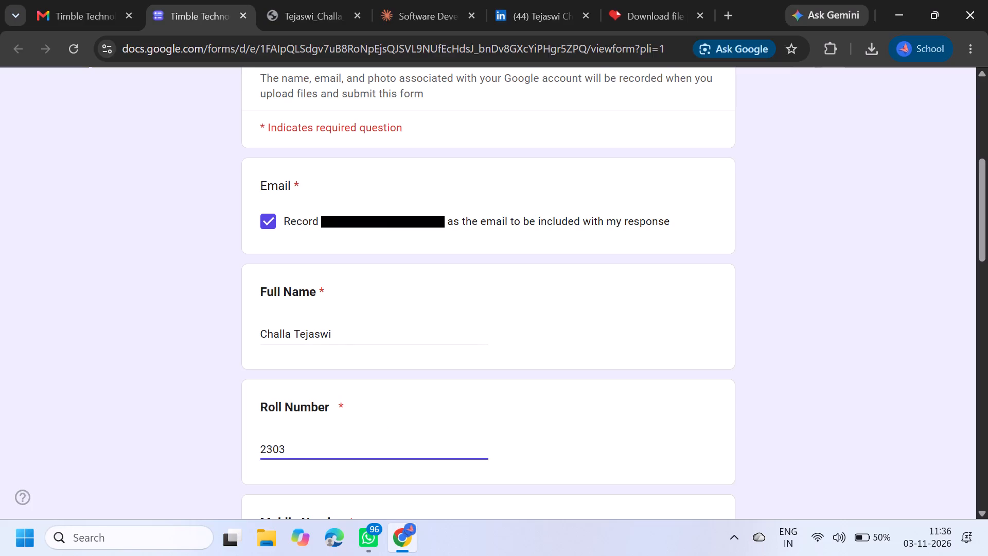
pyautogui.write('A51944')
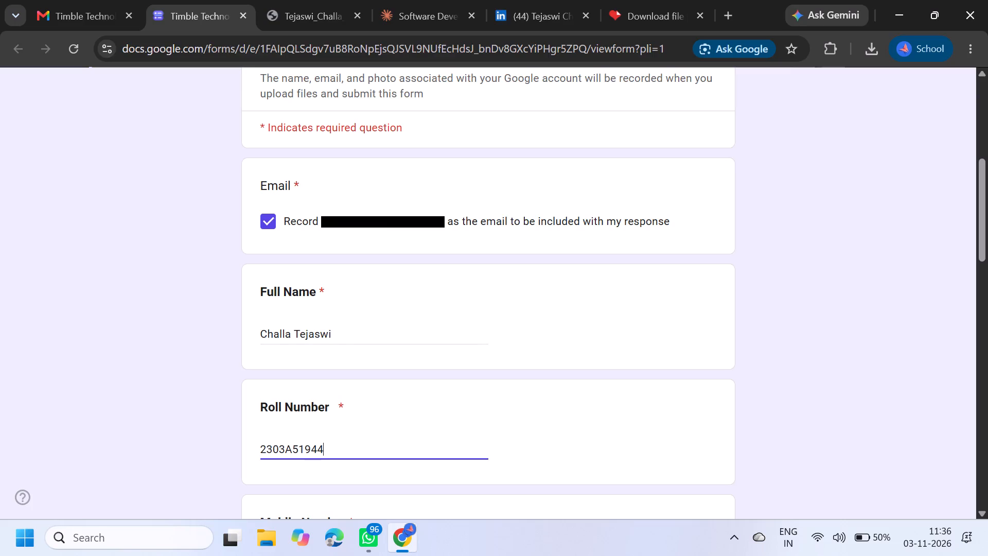
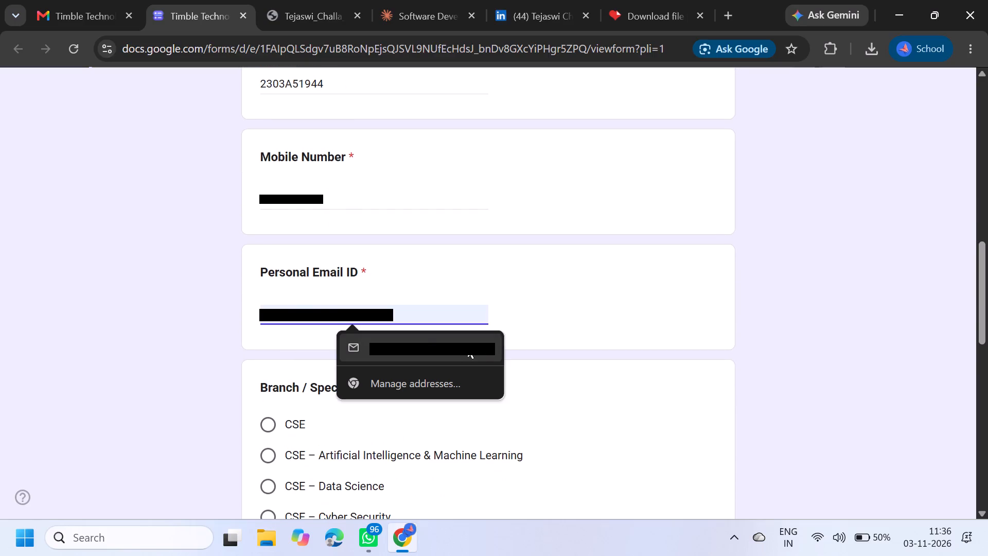
# Fill in the Personal Email ID field with the applicant's saved email address.
pyautogui.click(348, 340)
# Choose CSE as the Branch / Specialization and answer Yes to working full-time from the Arjan Garh, MG Road, Delhi office.
pyautogui.scroll(-1, 348, 340)
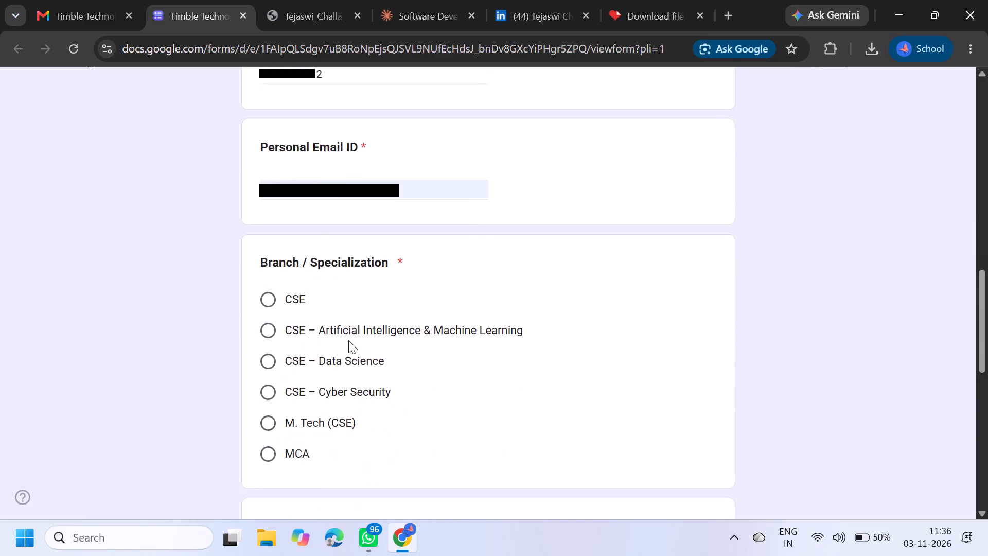
pyautogui.scroll(-1, 348, 340)
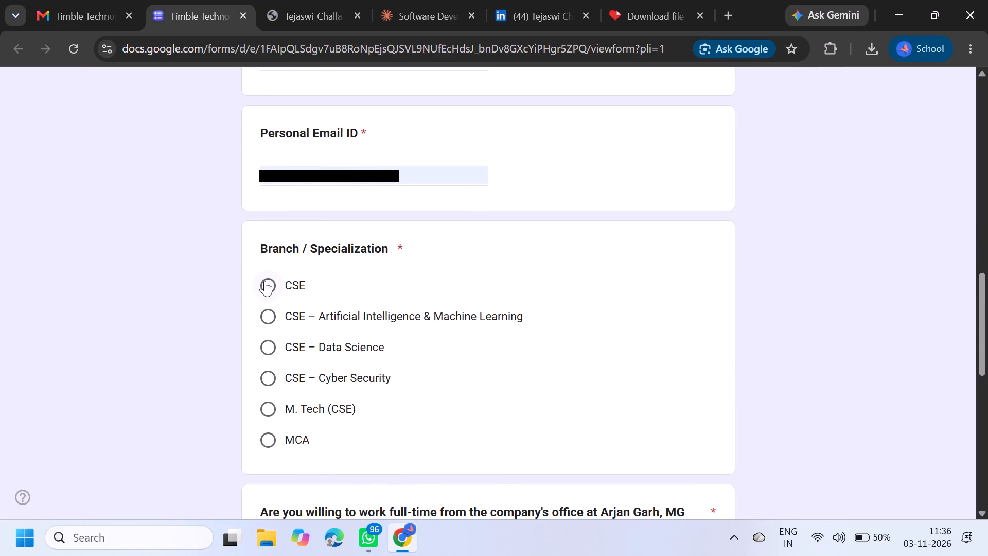
pyautogui.click(264, 281)
pyautogui.scroll(-4, 376, 414)
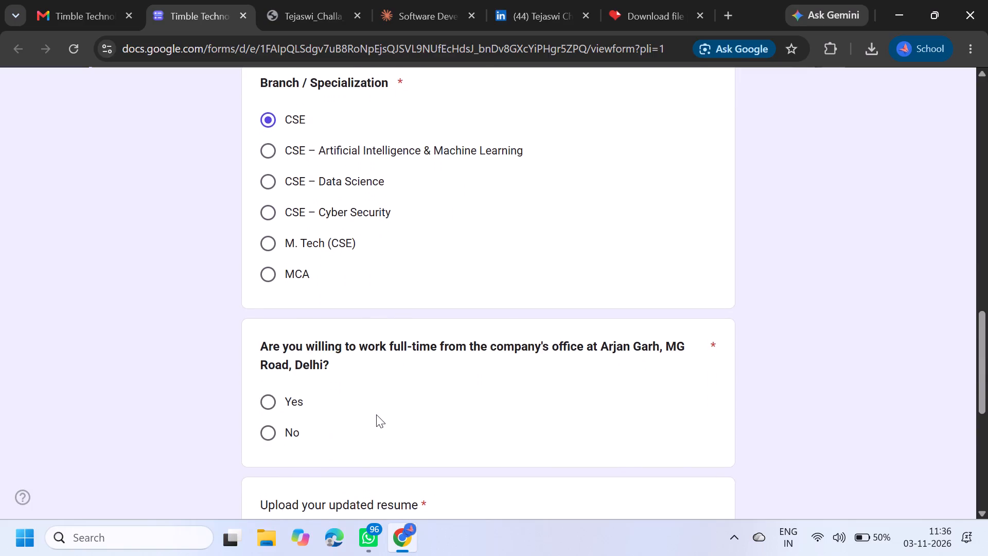
pyautogui.click(267, 399)
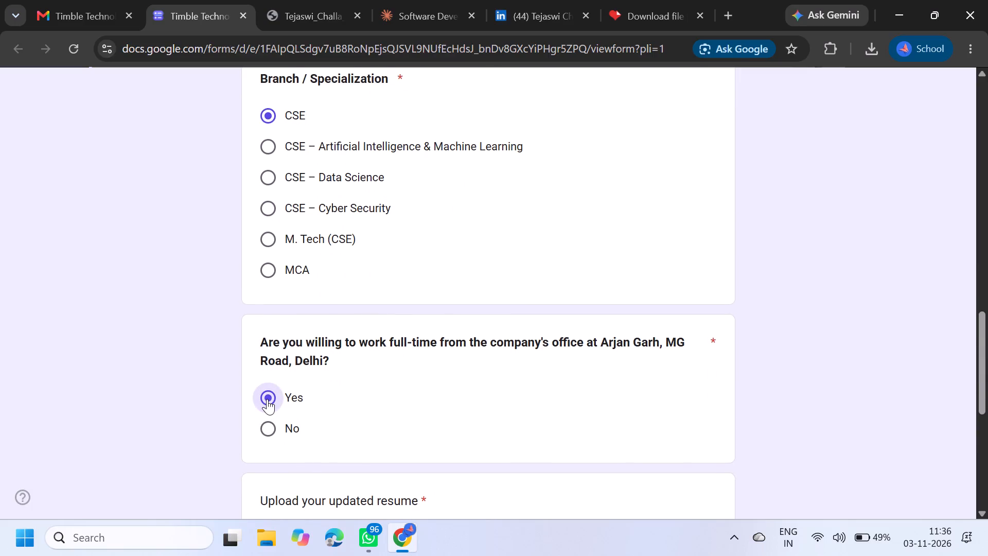
# Open the file upload dialog for the updated resume question.
pyautogui.scroll(-4, 267, 399)
pyautogui.click(290, 357)
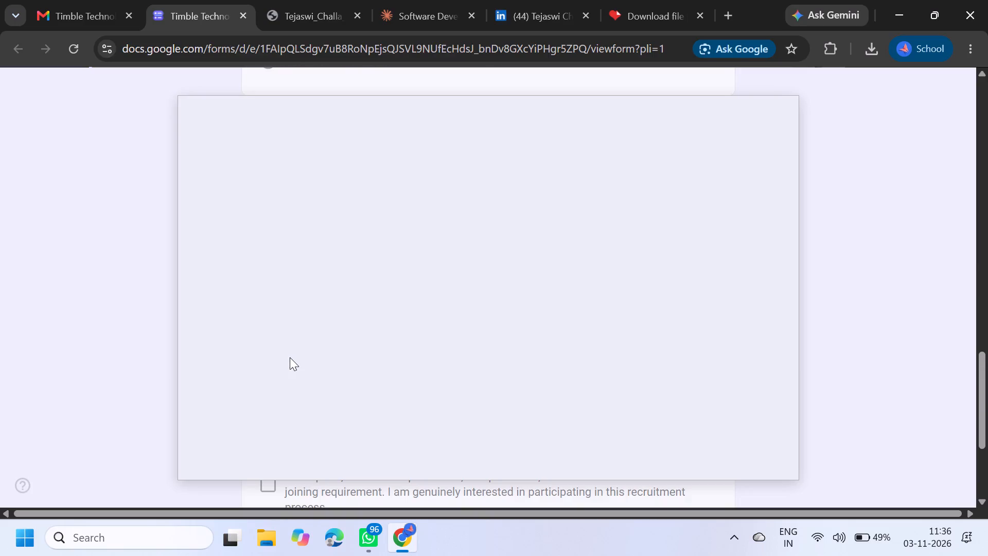
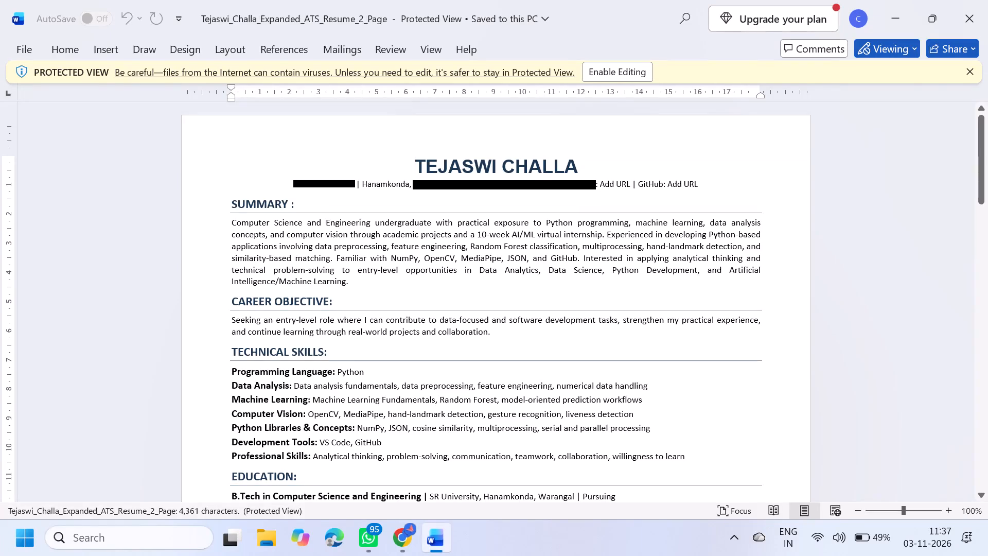
# Review the two-page ATS resume from the summary through projects, achievements and additional information.
pyautogui.scroll(-3, 534, 340)
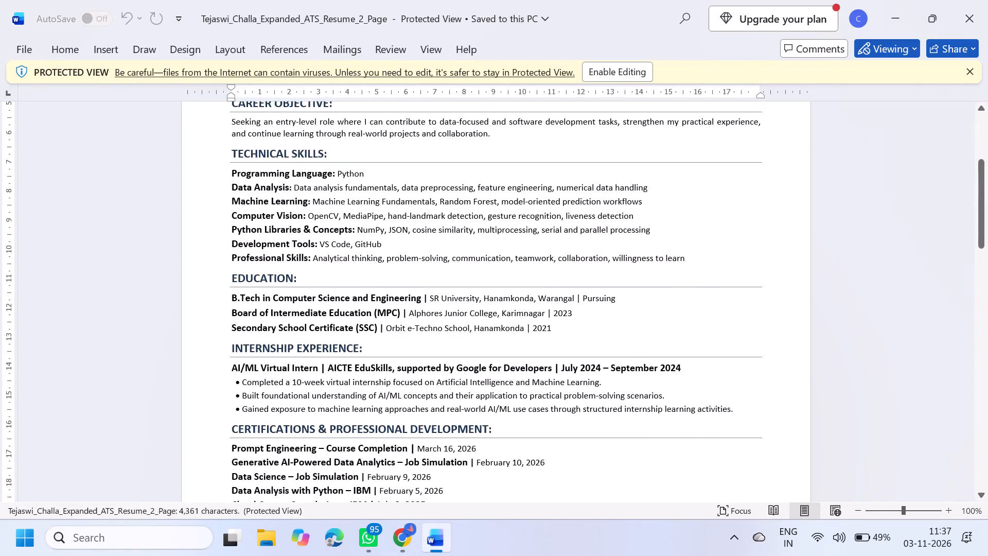
pyautogui.scroll(-7, 534, 340)
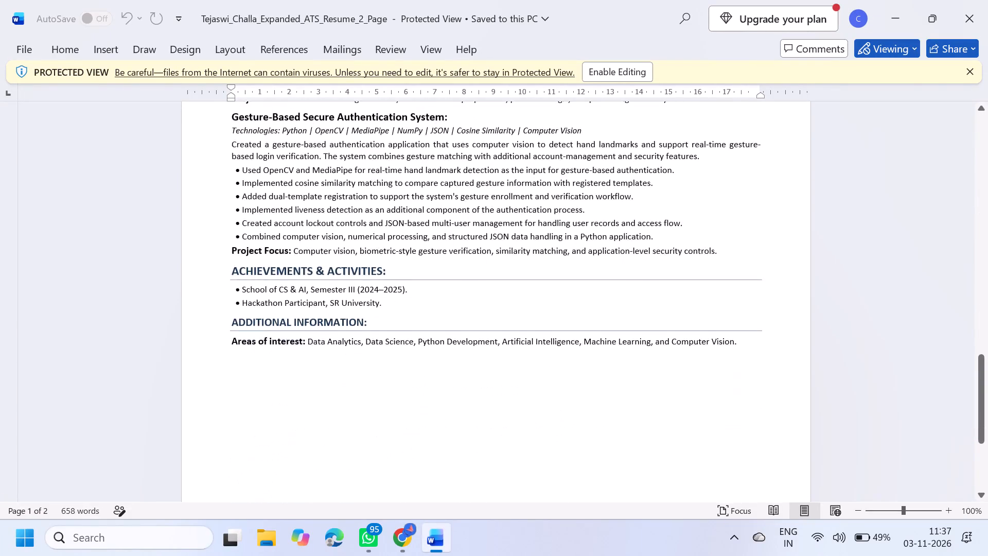
pyautogui.scroll(-3, 534, 340)
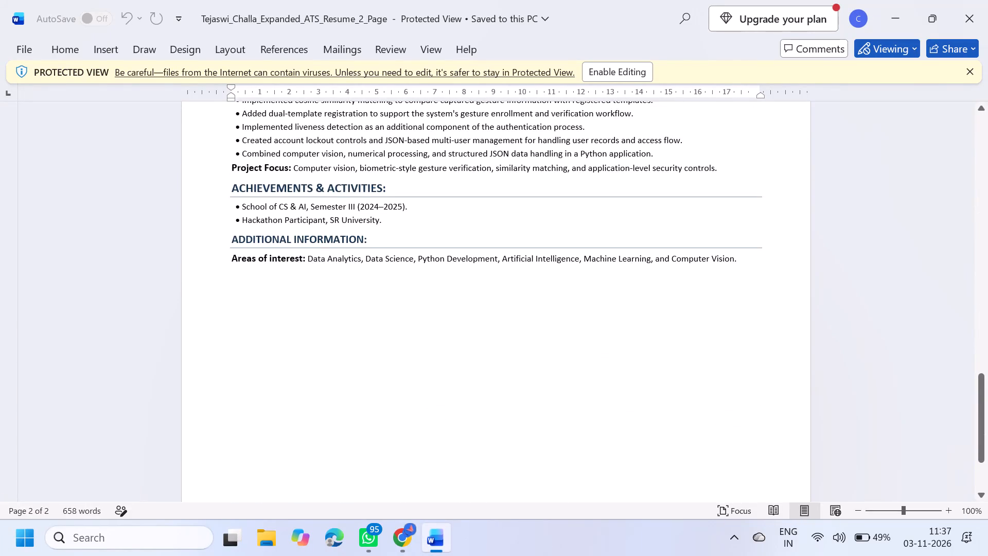
pyautogui.scroll(4, 534, 340)
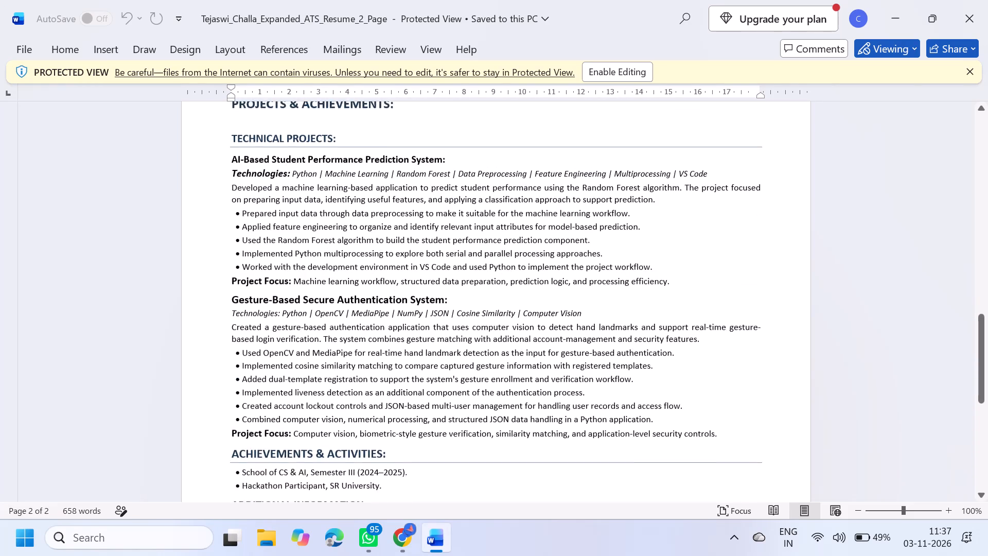
pyautogui.scroll(1, 534, 340)
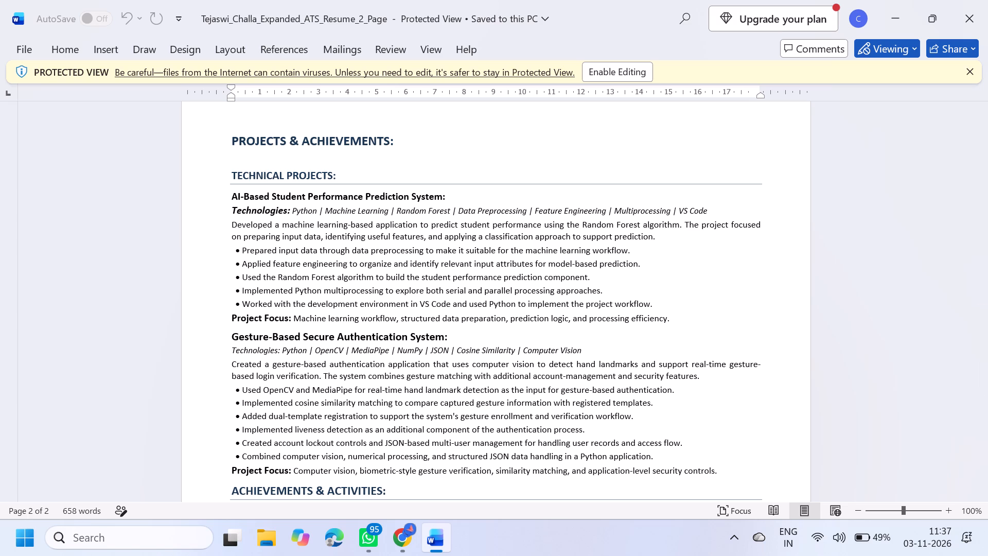
pyautogui.scroll(-1, 346, 207)
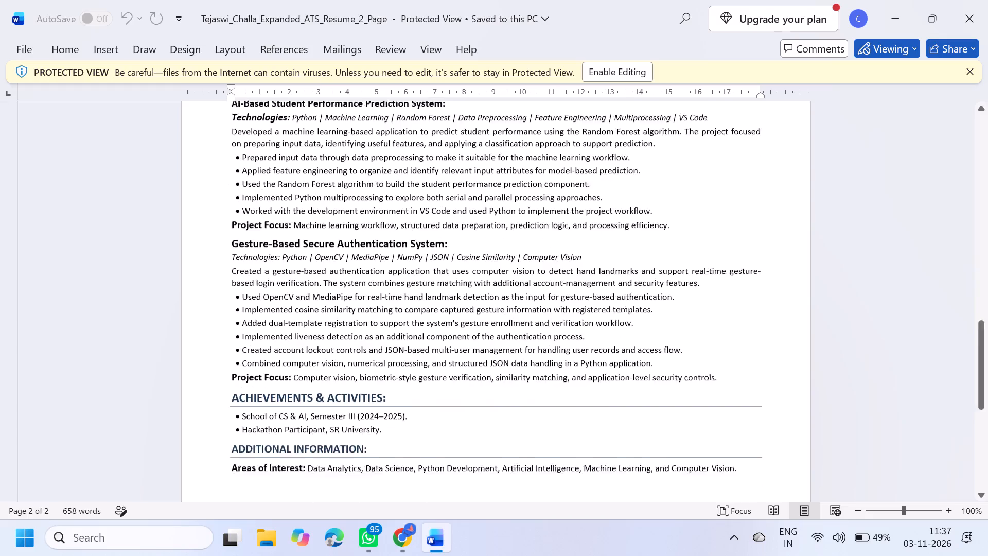
pyautogui.scroll(-2, 346, 207)
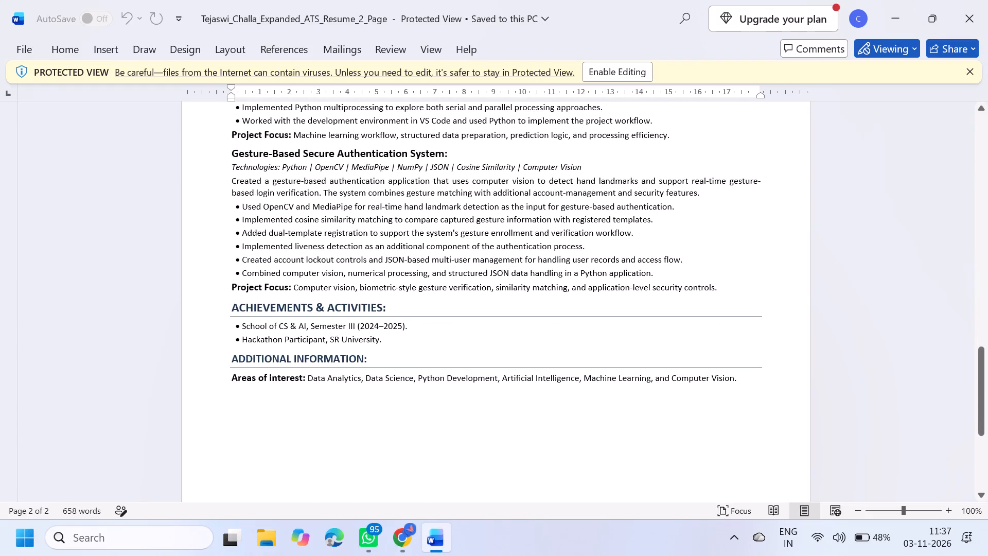
pyautogui.scroll(-1, 346, 207)
pyautogui.scroll(11, 346, 207)
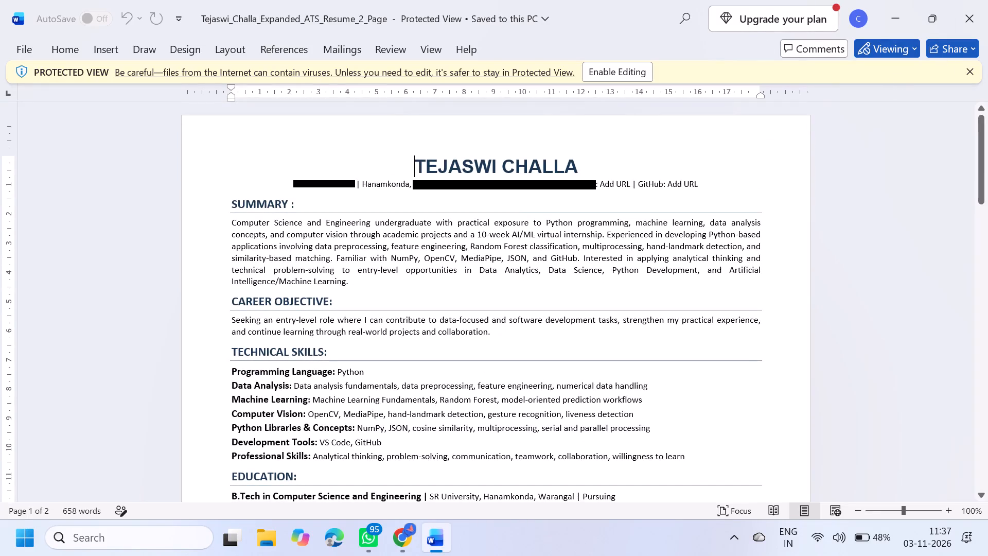
# Enable editing of the resume and set all of its text to Times New Roman.
pyautogui.click(627, 75)
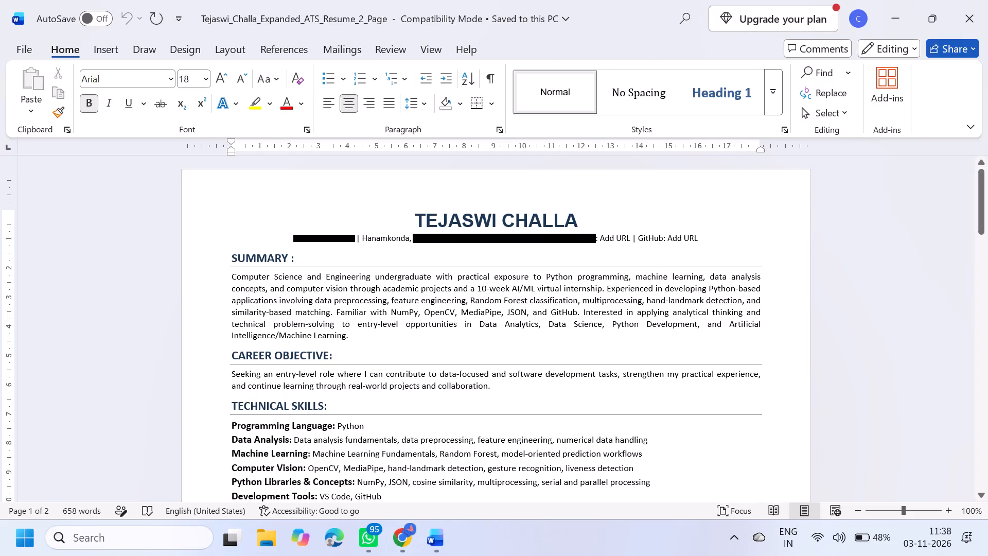
pyautogui.click(556, 233)
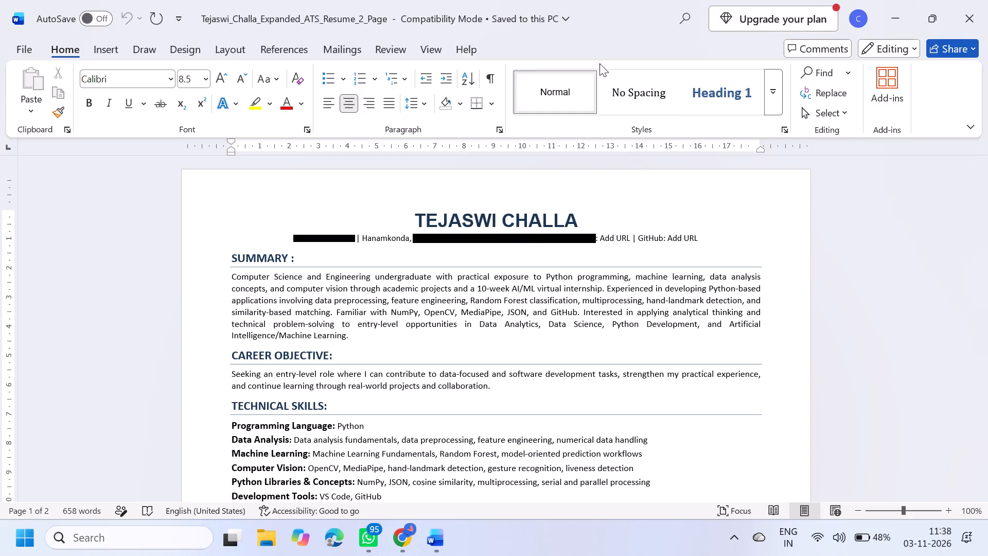
pyautogui.click(114, 42)
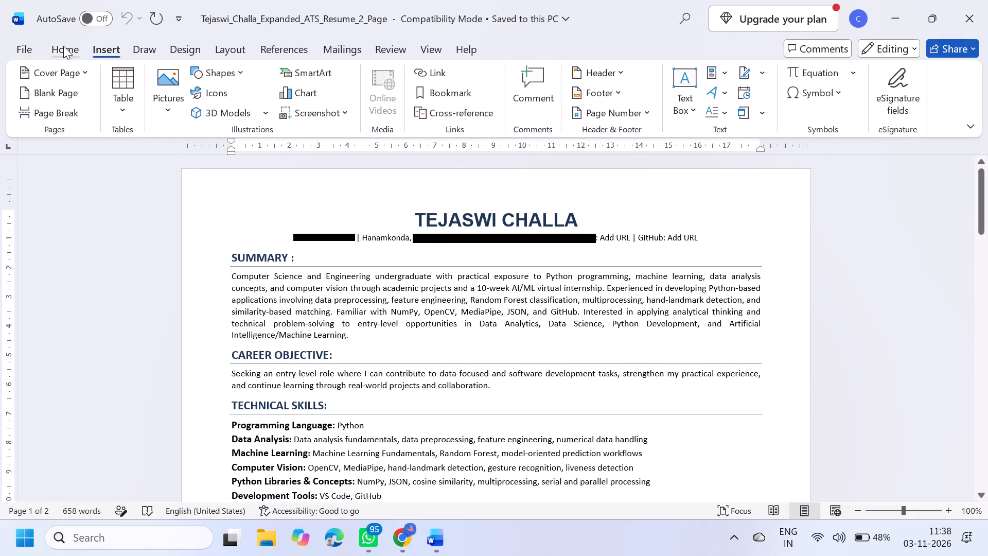
pyautogui.click(63, 46)
pyautogui.click(237, 276)
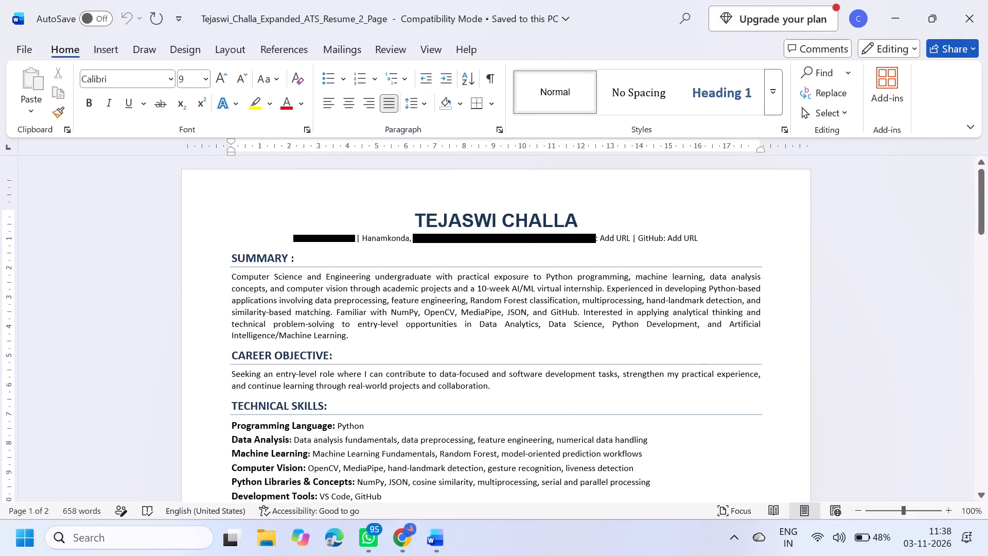
pyautogui.hotkey('ctrl', 'a')
pyautogui.click(120, 82)
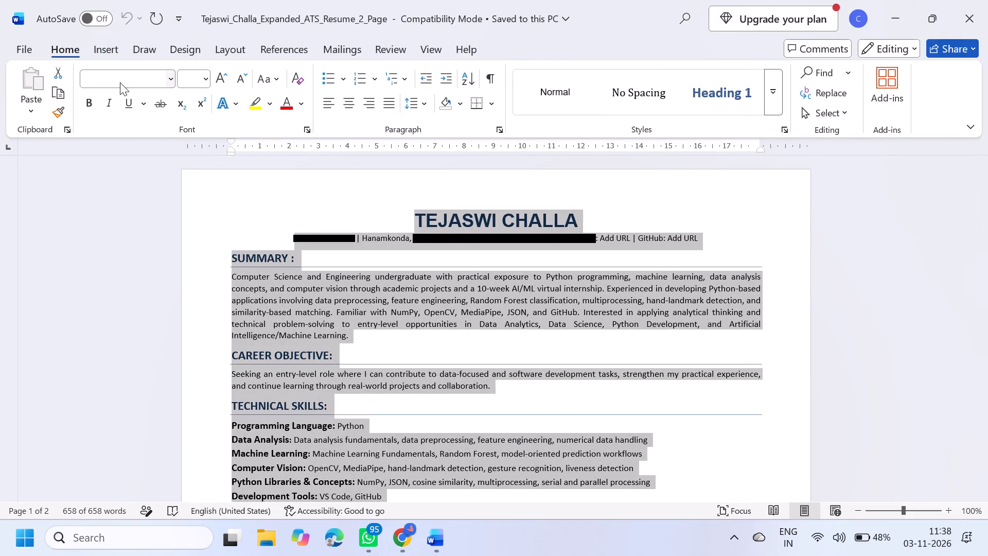
pyautogui.press('t')
pyautogui.press('Return')
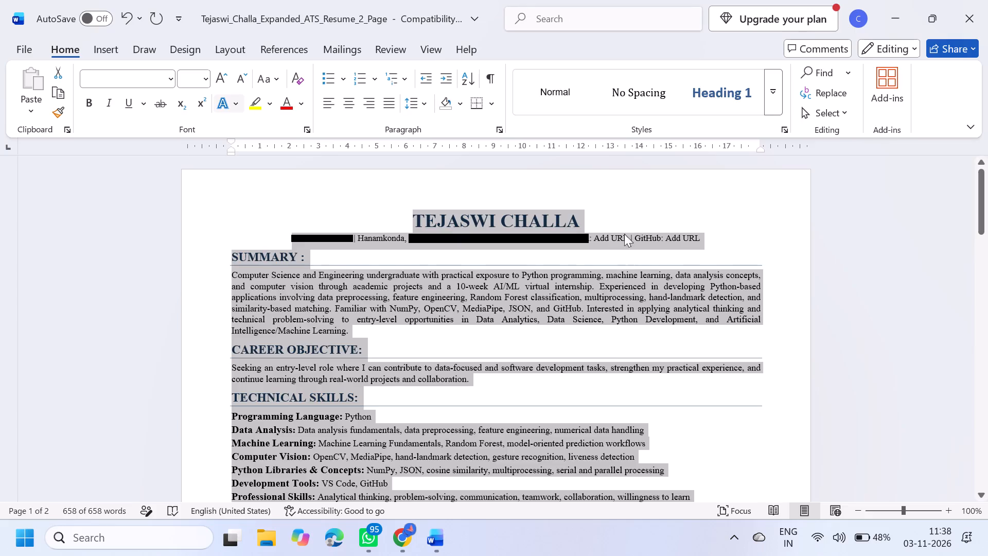
pyautogui.click(620, 215)
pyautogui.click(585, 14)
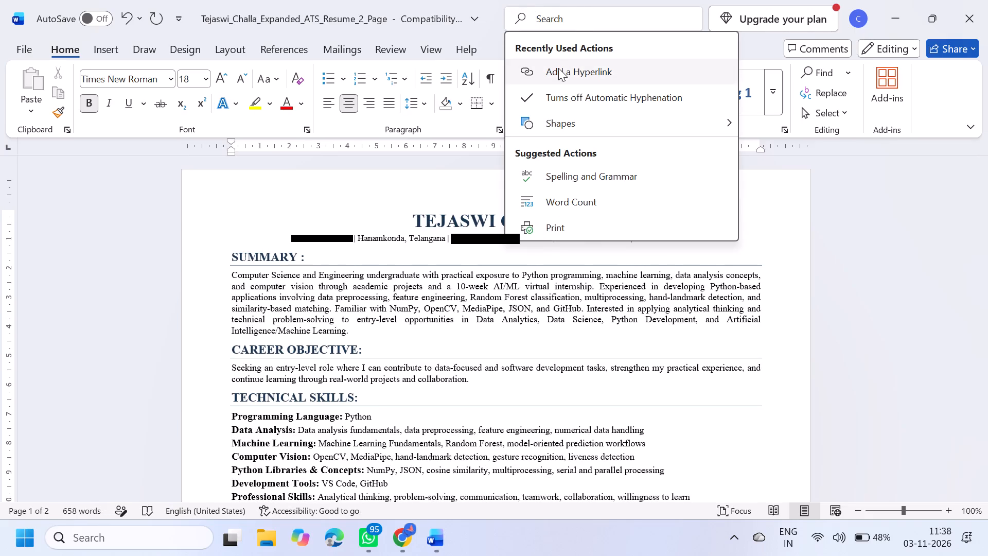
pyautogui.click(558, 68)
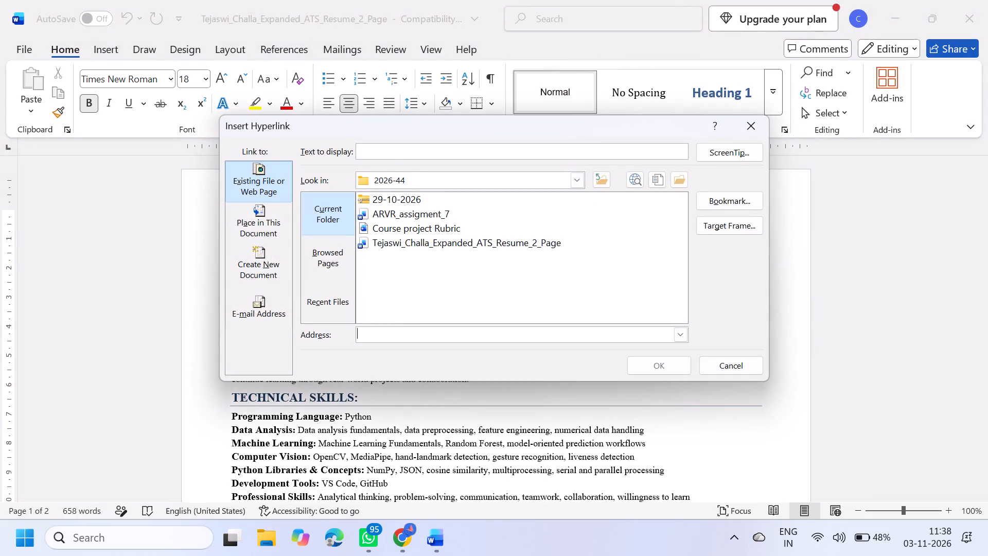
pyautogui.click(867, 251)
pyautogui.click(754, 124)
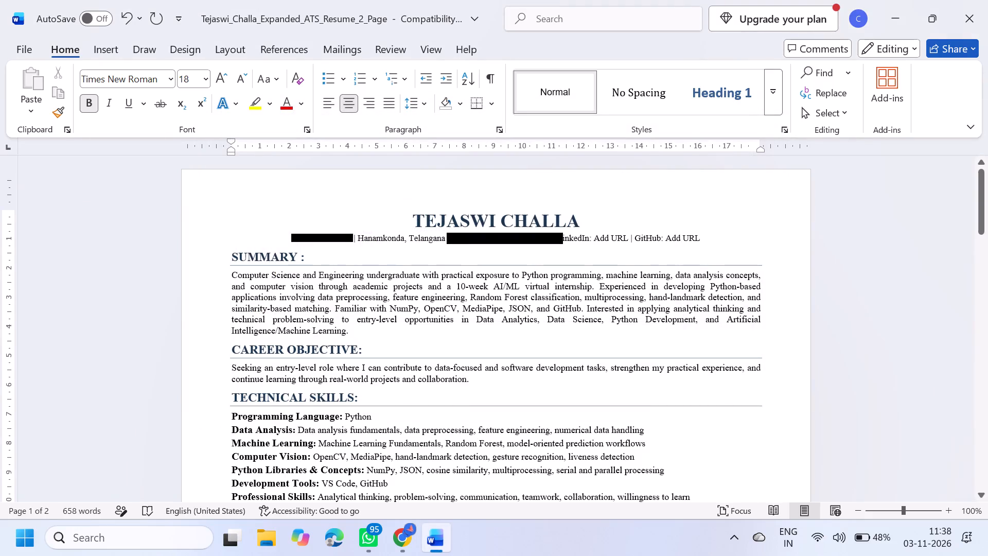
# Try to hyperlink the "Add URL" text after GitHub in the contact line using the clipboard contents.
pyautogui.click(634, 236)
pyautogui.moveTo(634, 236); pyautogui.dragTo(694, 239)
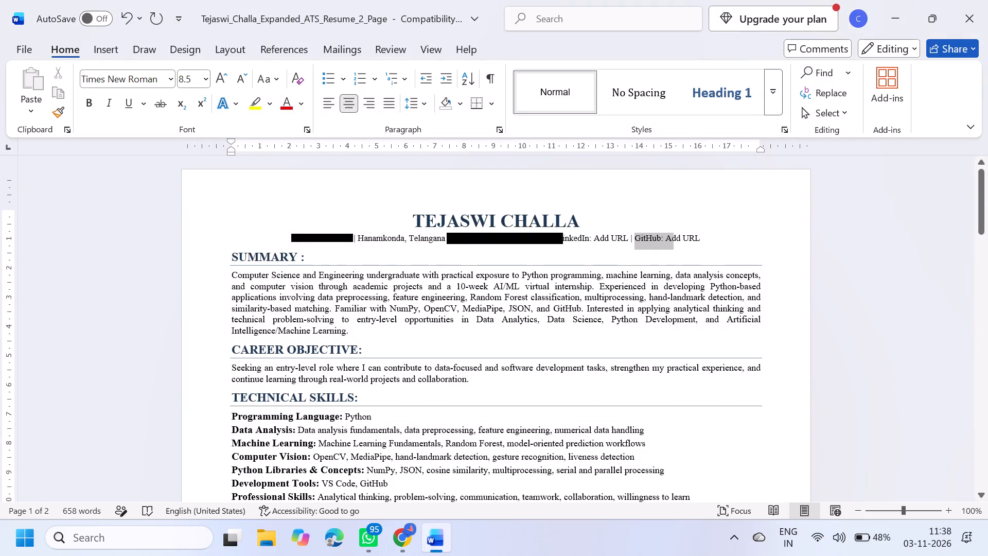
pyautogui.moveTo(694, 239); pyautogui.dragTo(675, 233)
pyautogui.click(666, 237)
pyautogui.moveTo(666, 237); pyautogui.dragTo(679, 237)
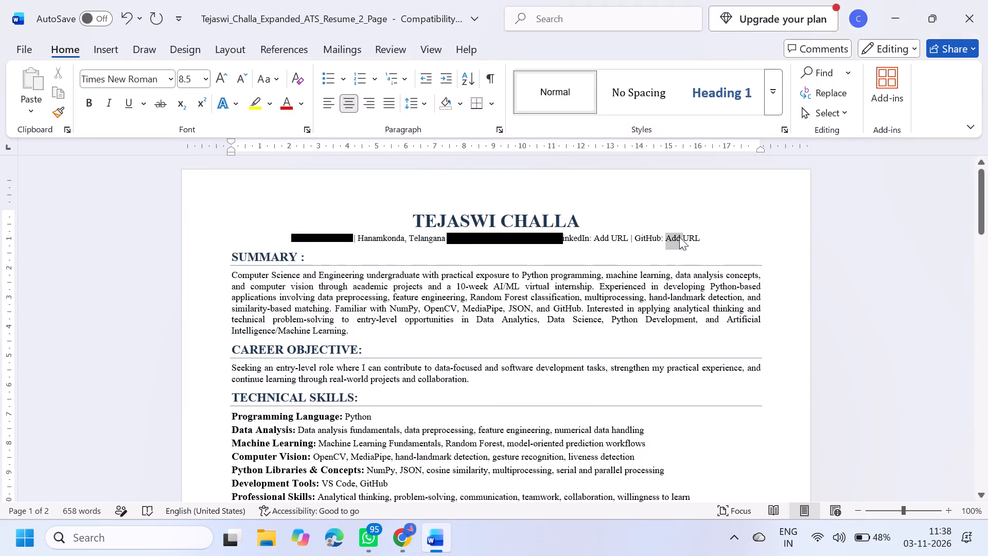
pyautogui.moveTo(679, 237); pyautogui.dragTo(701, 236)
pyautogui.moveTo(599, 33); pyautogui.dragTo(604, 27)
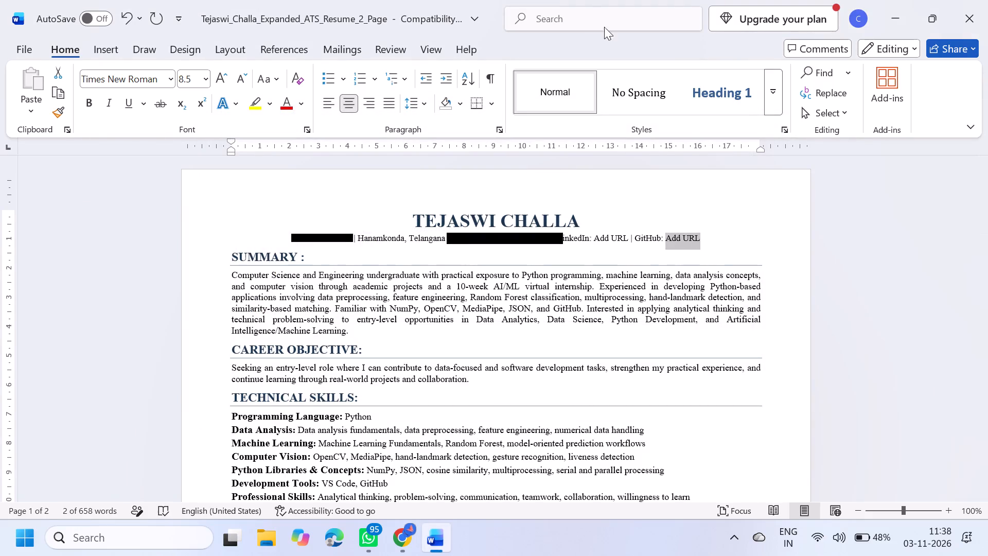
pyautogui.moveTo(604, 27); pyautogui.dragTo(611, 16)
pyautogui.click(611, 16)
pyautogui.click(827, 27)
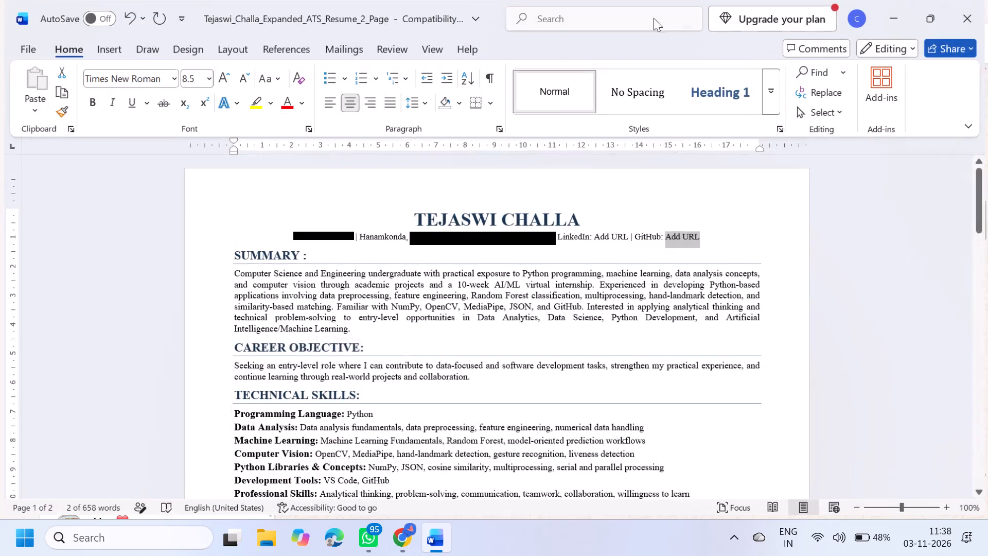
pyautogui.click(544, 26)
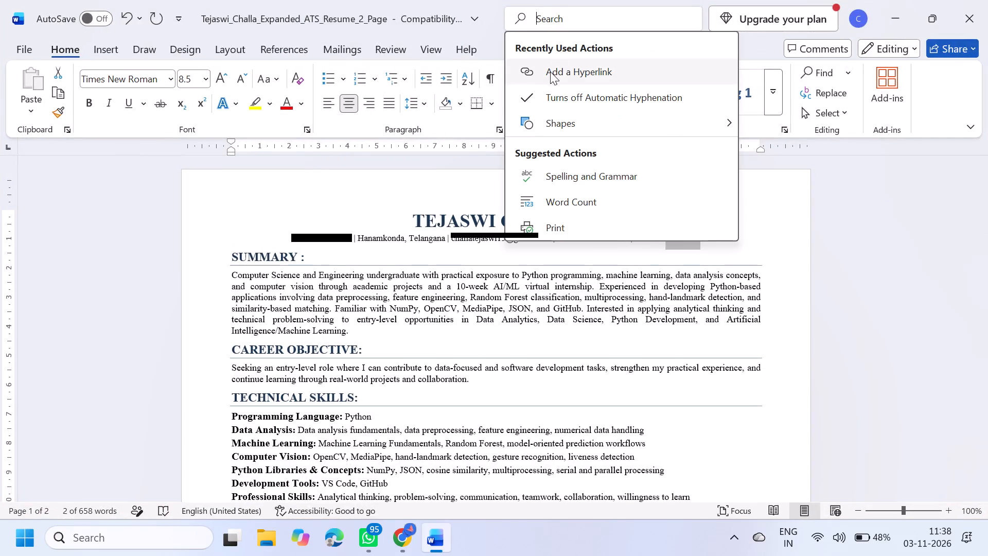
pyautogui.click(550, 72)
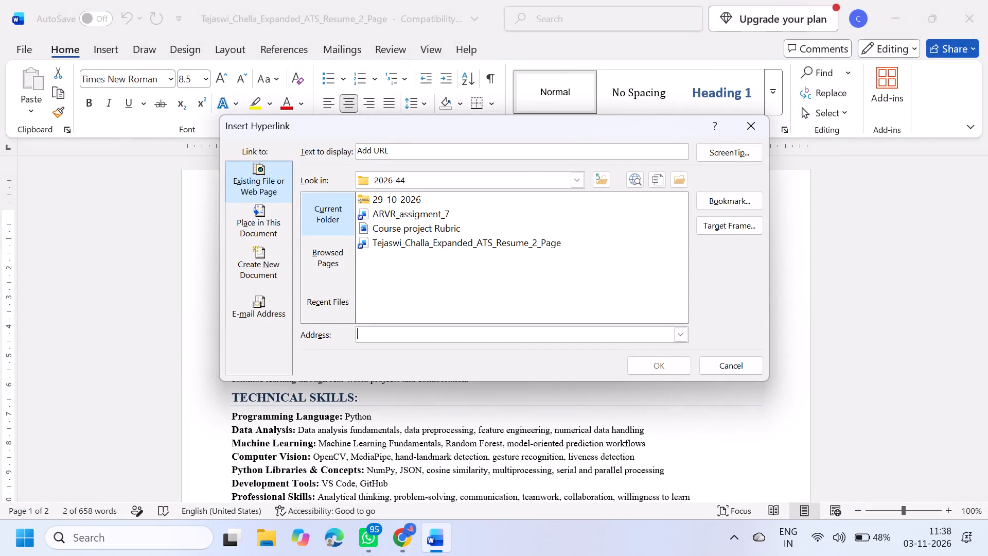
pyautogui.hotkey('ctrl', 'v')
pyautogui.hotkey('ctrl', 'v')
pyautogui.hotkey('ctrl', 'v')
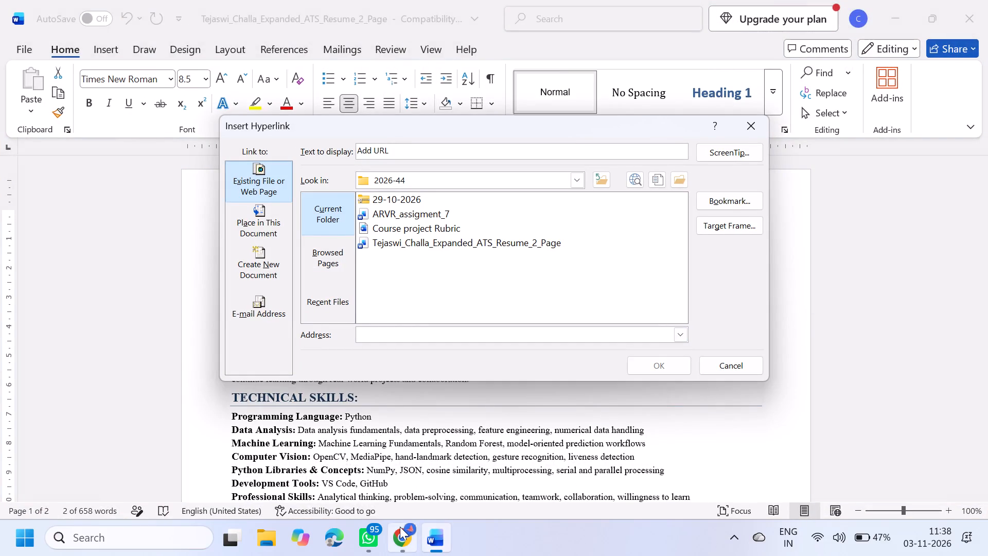
# Switch to Chrome and copy the full LinkedIn profile address from the open profile page.
pyautogui.click(400, 527)
pyautogui.click(298, 24)
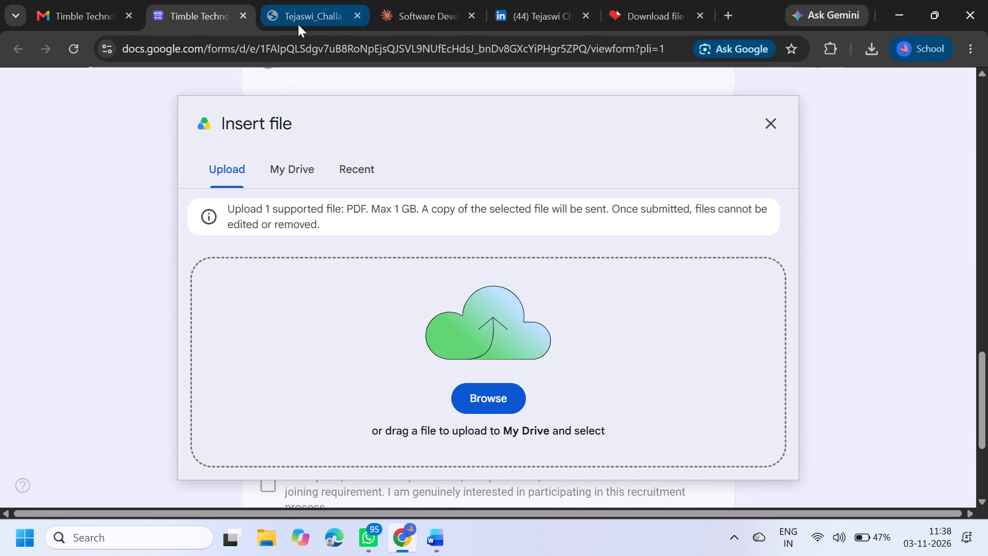
pyautogui.click(530, 0)
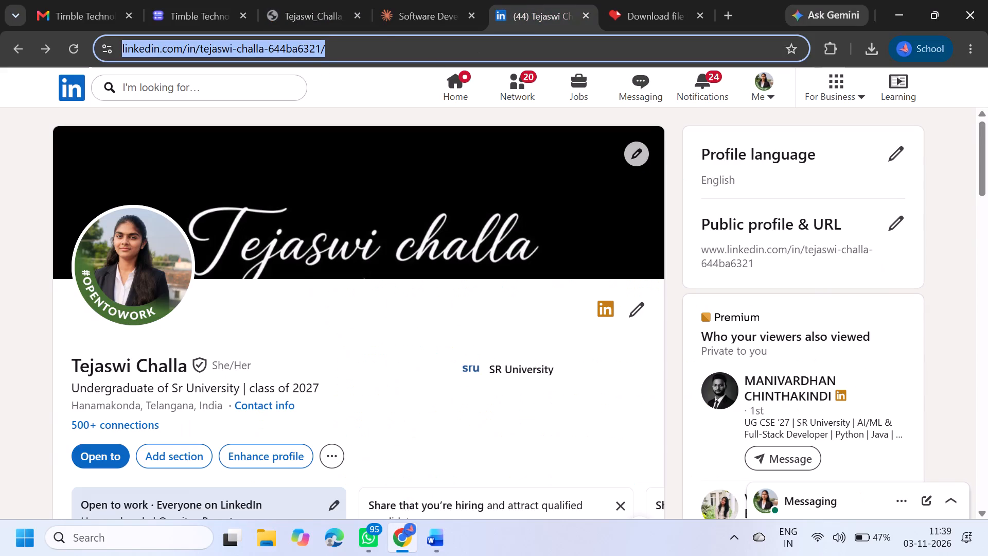
pyautogui.click(342, 53)
pyautogui.moveTo(342, 53); pyautogui.dragTo(1, 50)
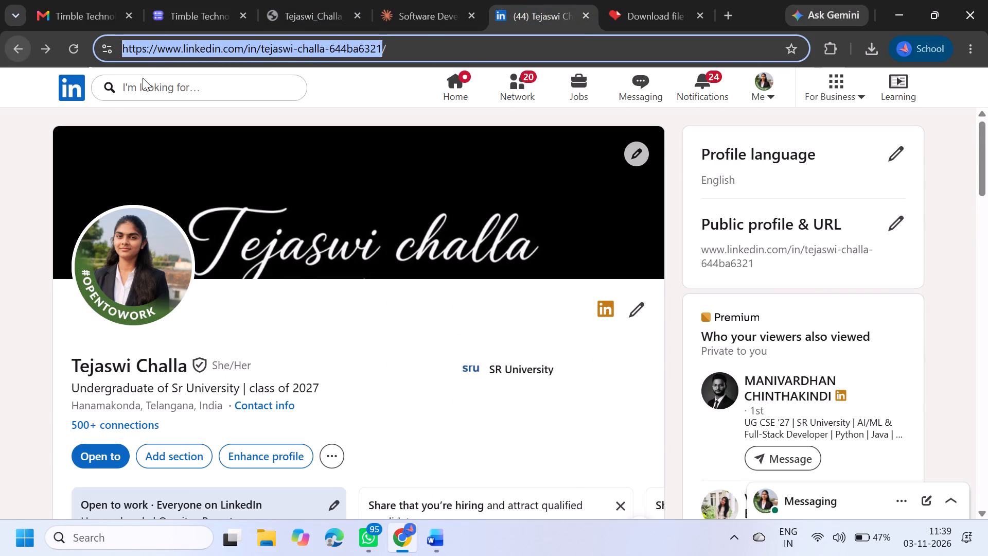
pyautogui.click(415, 34)
pyautogui.click(401, 57)
pyautogui.moveTo(401, 57); pyautogui.dragTo(280, 45)
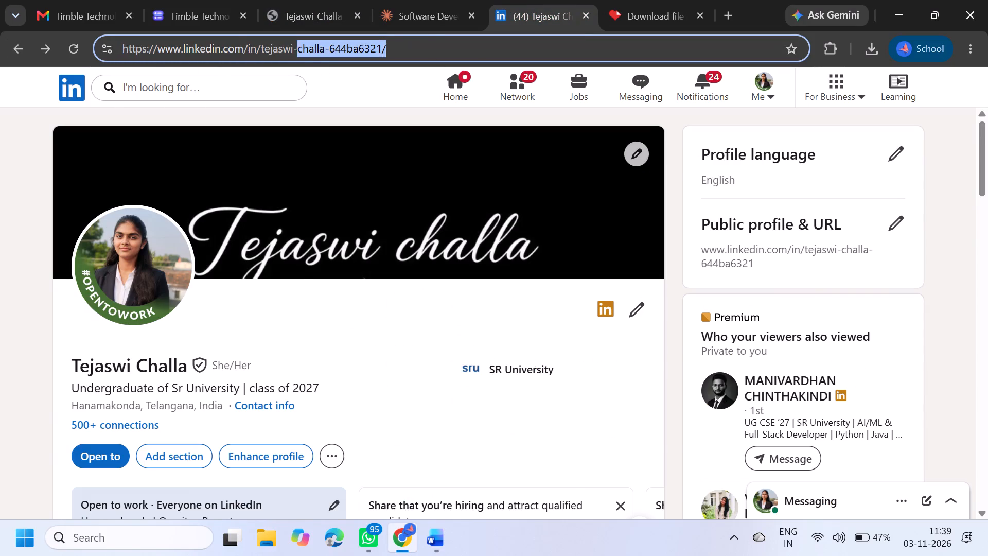
pyautogui.moveTo(280, 45); pyautogui.dragTo(58, 77)
pyautogui.hotkey('ctrl', 'c')
# Back in Word, hyperlink the word "LinkedIn" in the contact line to the copied profile address.
pyautogui.click(429, 528)
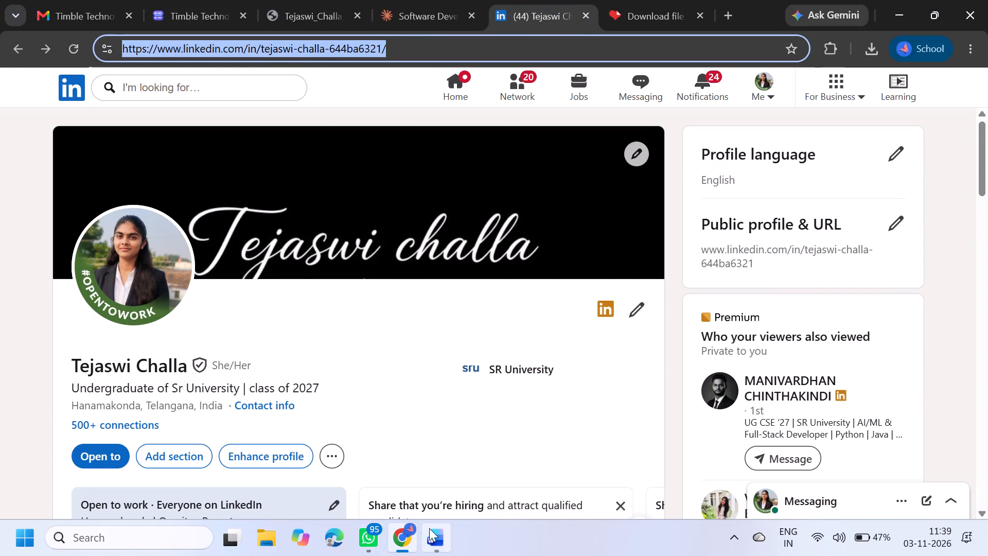
pyautogui.click(751, 133)
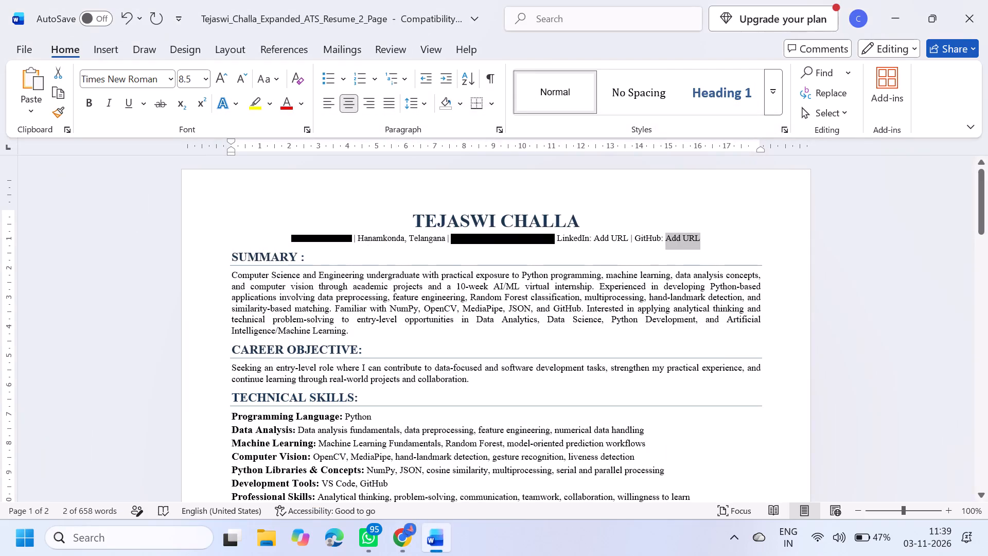
pyautogui.click(627, 239)
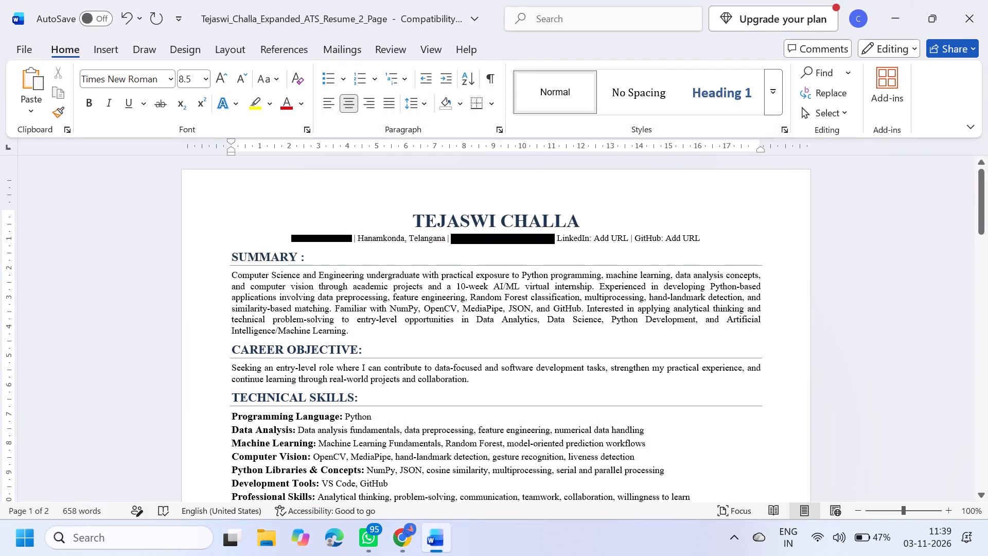
pyautogui.moveTo(557, 236); pyautogui.dragTo(590, 236)
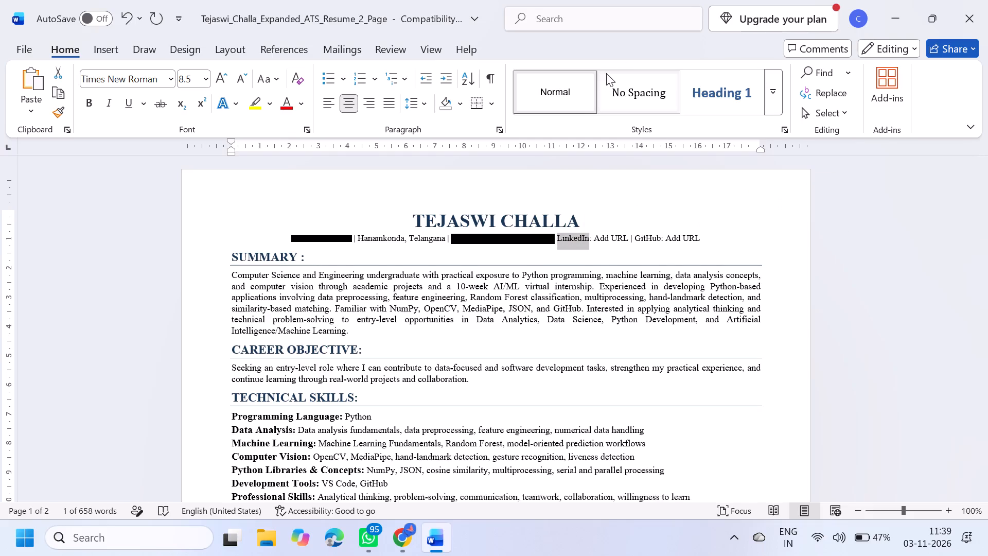
pyautogui.click(657, 16)
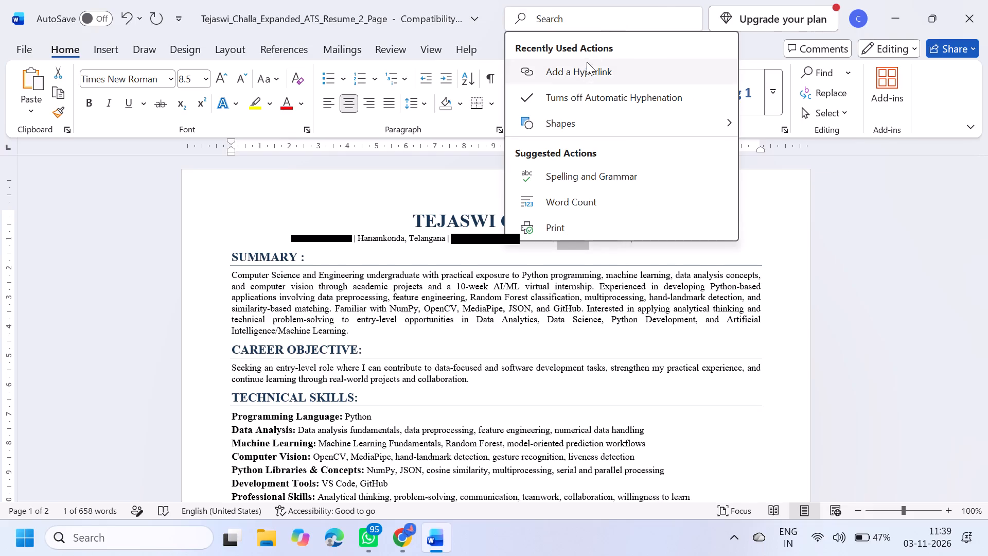
pyautogui.click(584, 66)
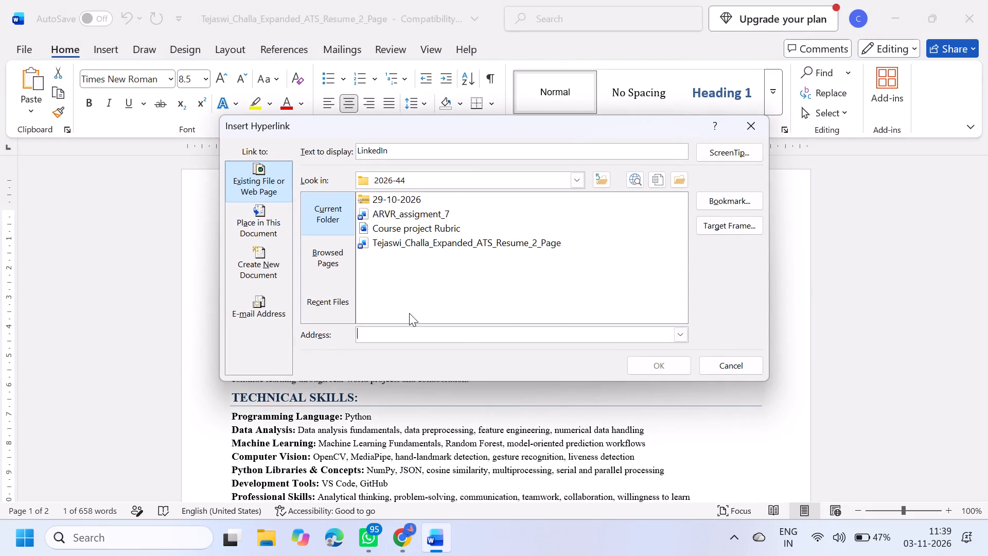
pyautogui.hotkey('ctrl', 'v')
pyautogui.click(663, 361)
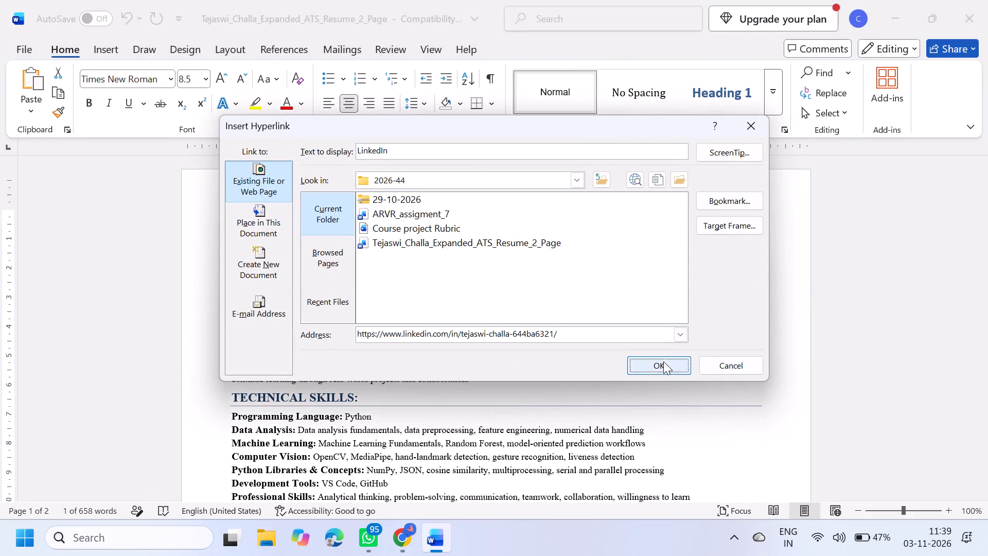
# Delete the ": Add URL" placeholder after LinkedIn in the contact line.
pyautogui.click(628, 238)
pyautogui.press('BackSpace')
pyautogui.press('BackSpace')
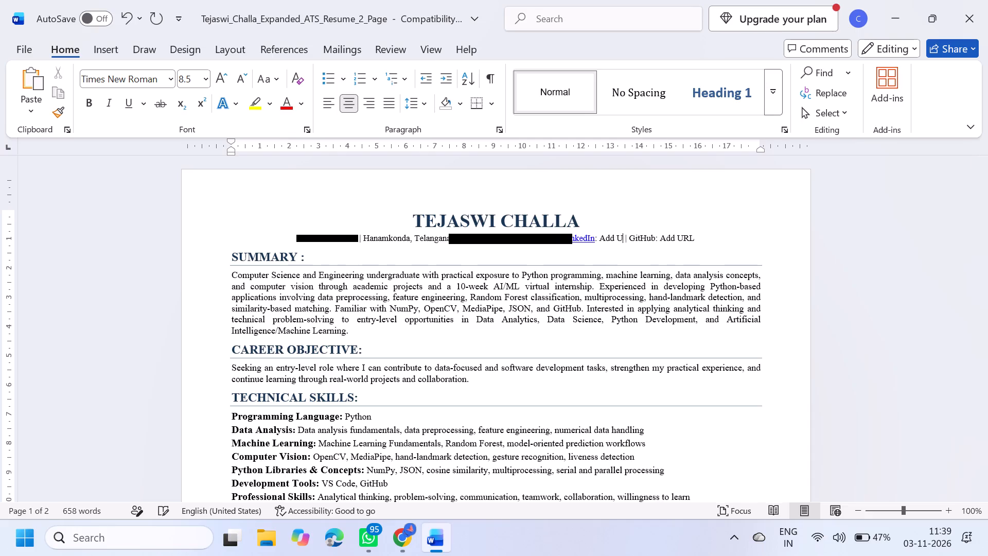
pyautogui.press('BackSpace')
pyautogui.press('BackSpace')
pyautogui.press('BackSpace')
pyautogui.press('BackSpace')
pyautogui.press('BackSpace')
pyautogui.press('BackSpace')
pyautogui.press('BackSpace')
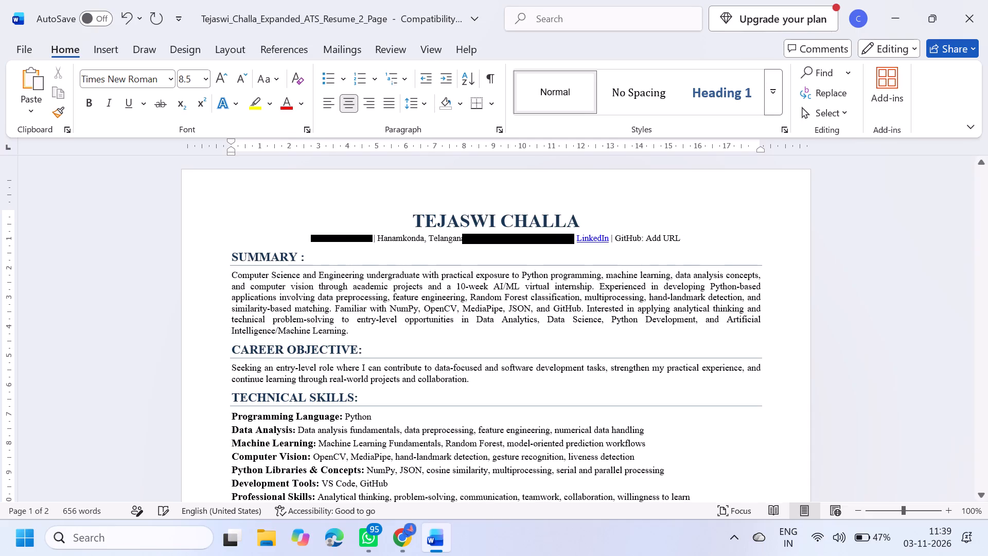
# Switch to Chrome and look up the applicant's GitHub page in a new browser tab.
pyautogui.click(409, 555)
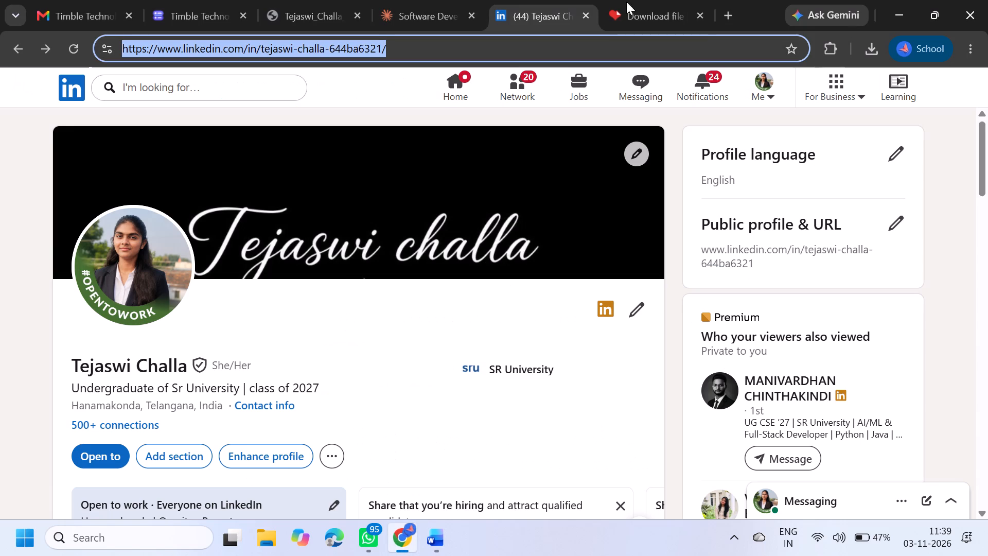
pyautogui.click(722, 18)
pyautogui.press('g')
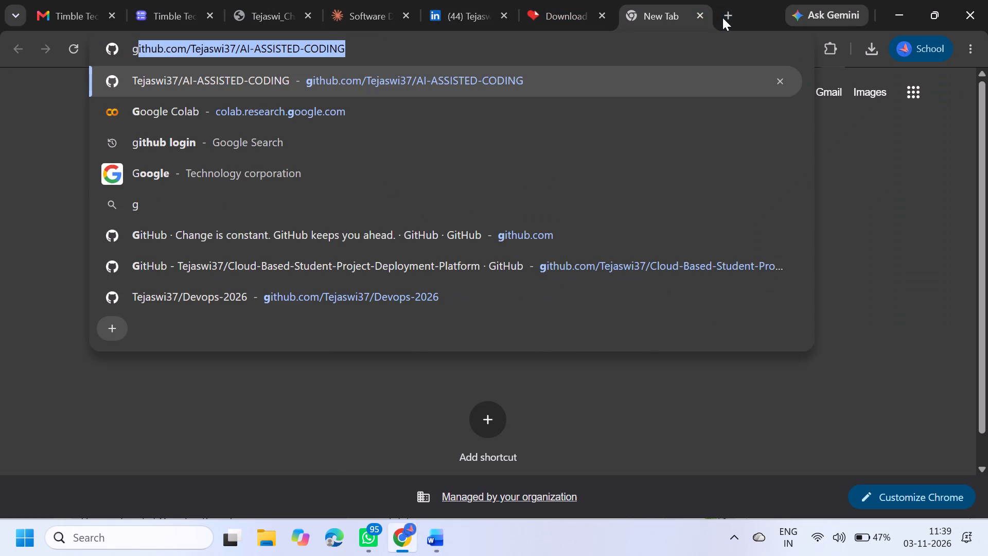
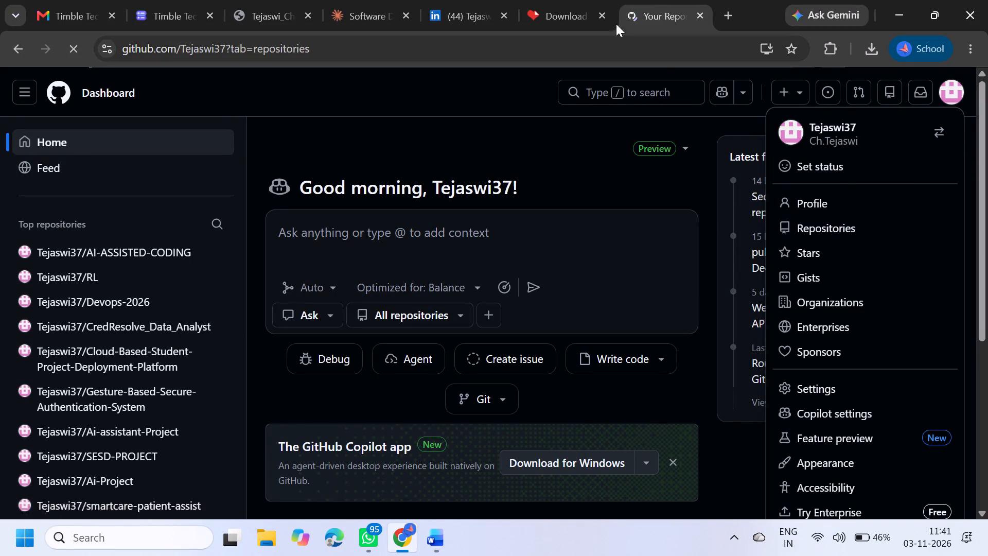
# Copy the full address of the applicant's GitHub repositories page.
pyautogui.moveTo(389, 42); pyautogui.dragTo(62, 12)
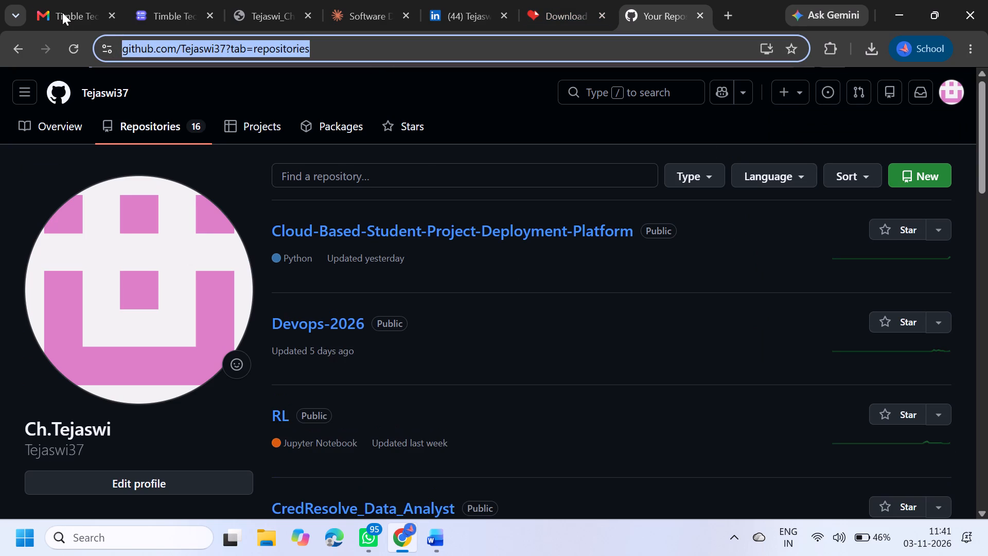
pyautogui.hotkey('ctrl', 'c')
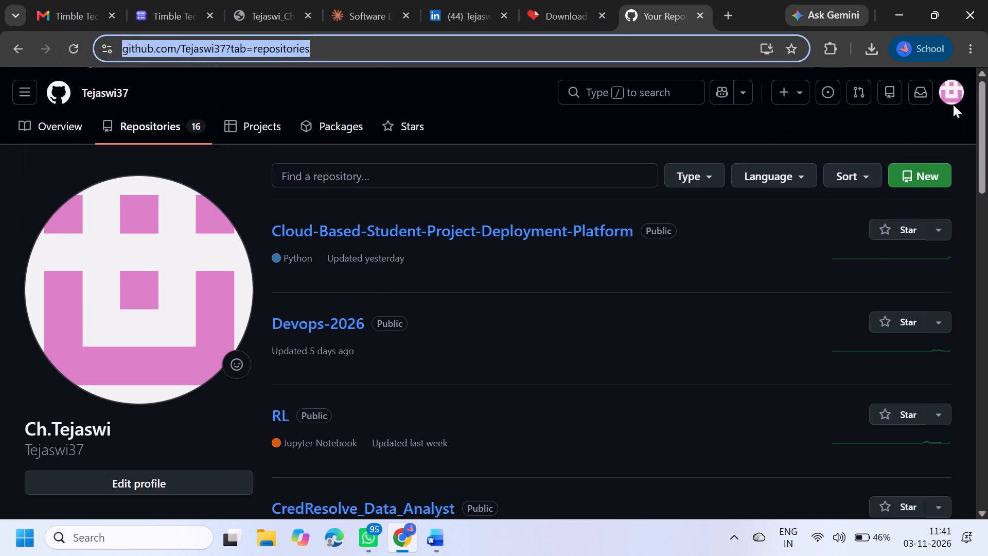
# Back in Word, hyperlink "GitHub:" in the contact line to the copied repositories address, with "GitHub" as the display text.
pyautogui.click(454, 544)
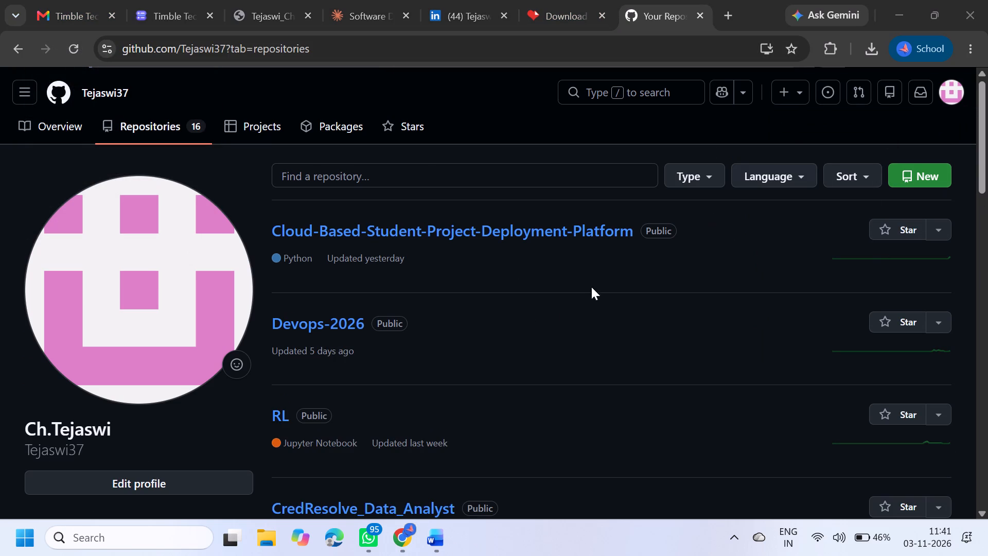
pyautogui.click(456, 555)
pyautogui.click(448, 548)
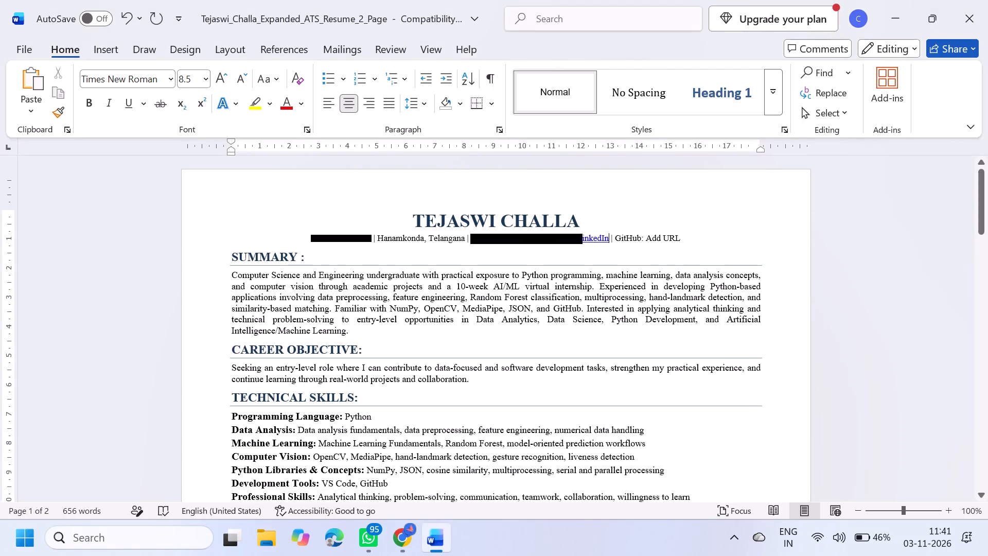
pyautogui.moveTo(614, 238); pyautogui.dragTo(647, 236)
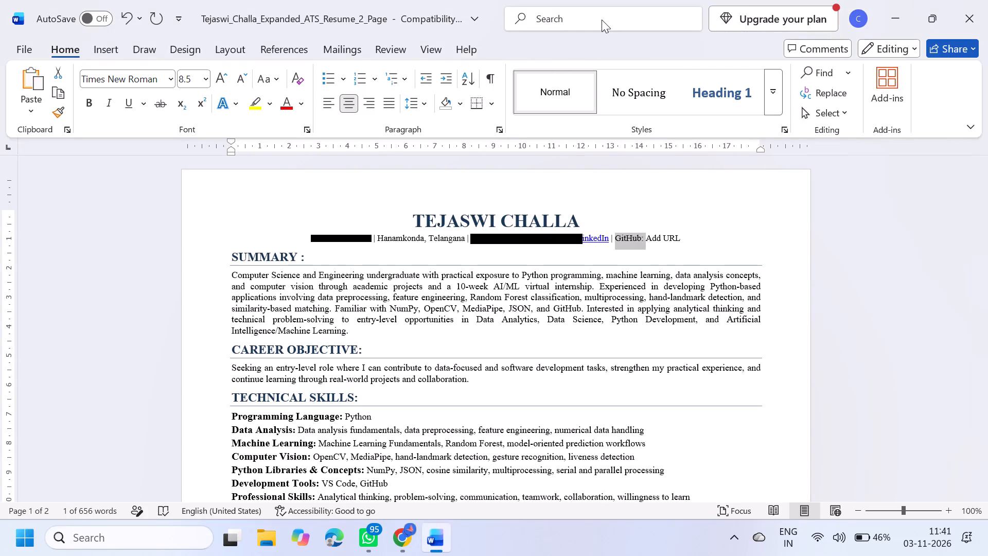
pyautogui.click(602, 20)
pyautogui.click(555, 73)
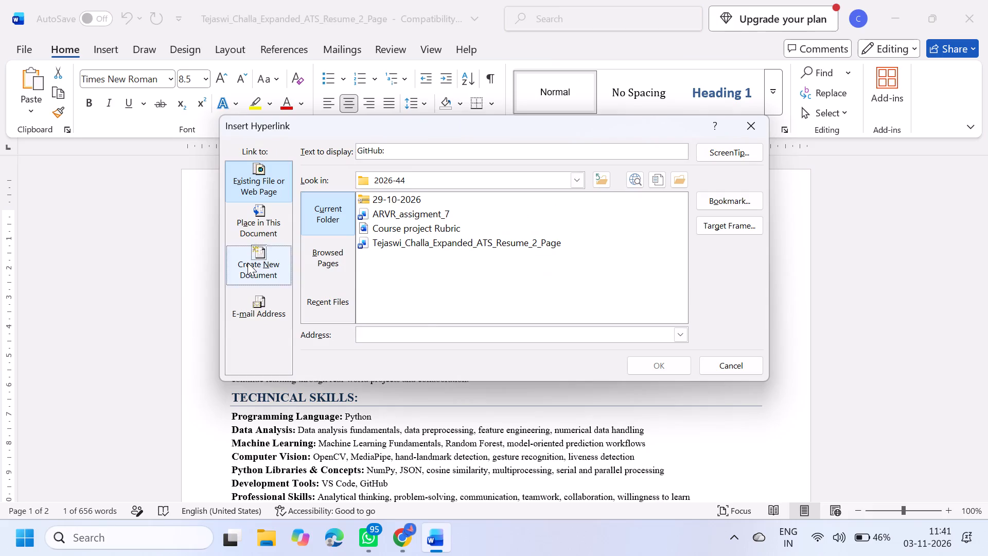
pyautogui.click(403, 151)
pyautogui.press('BackSpace')
pyautogui.press('BackSpace')
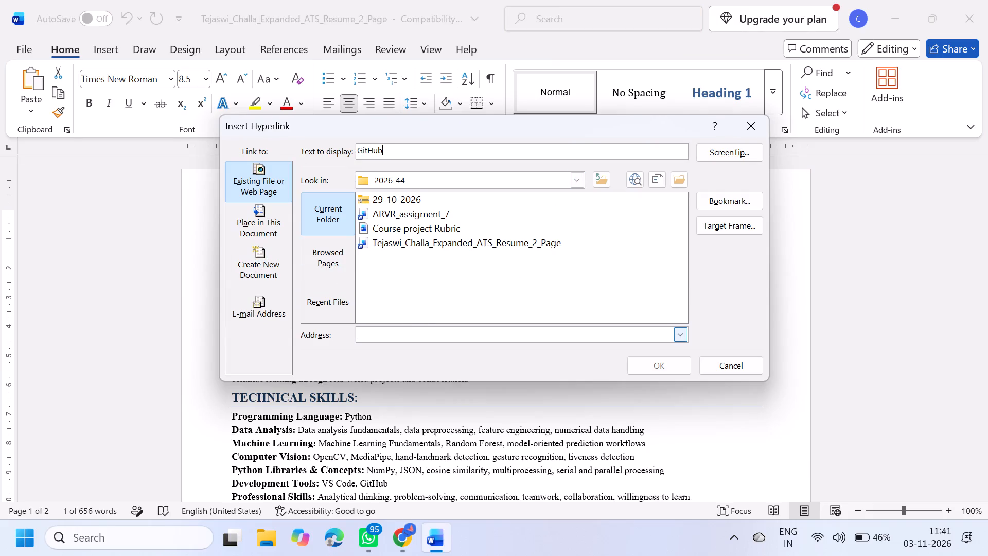
pyautogui.click(421, 341)
pyautogui.hotkey('ctrl', 'v')
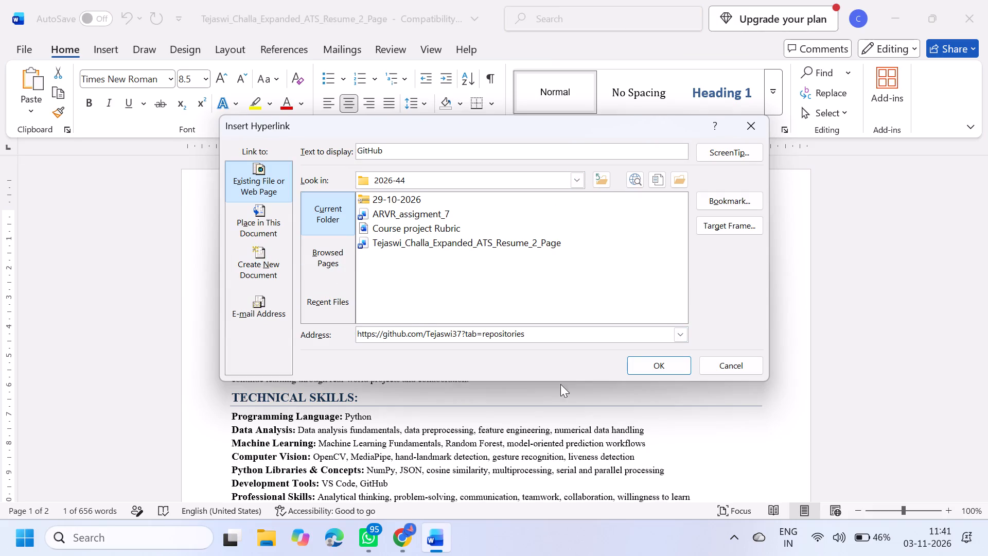
pyautogui.click(676, 361)
# Delete the "Add URL" placeholder after GitHub in the contact line.
pyautogui.click(681, 236)
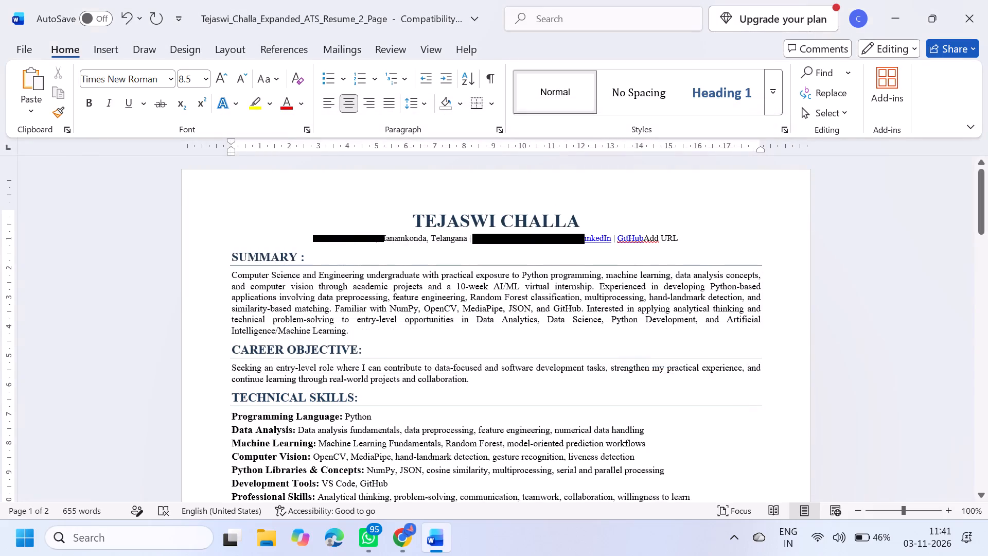
pyautogui.press('BackSpace')
pyautogui.press('BackSpace')
pyautogui.press('BackSpace')
pyautogui.press('BackSpace')
pyautogui.press('BackSpace')
pyautogui.press('BackSpace')
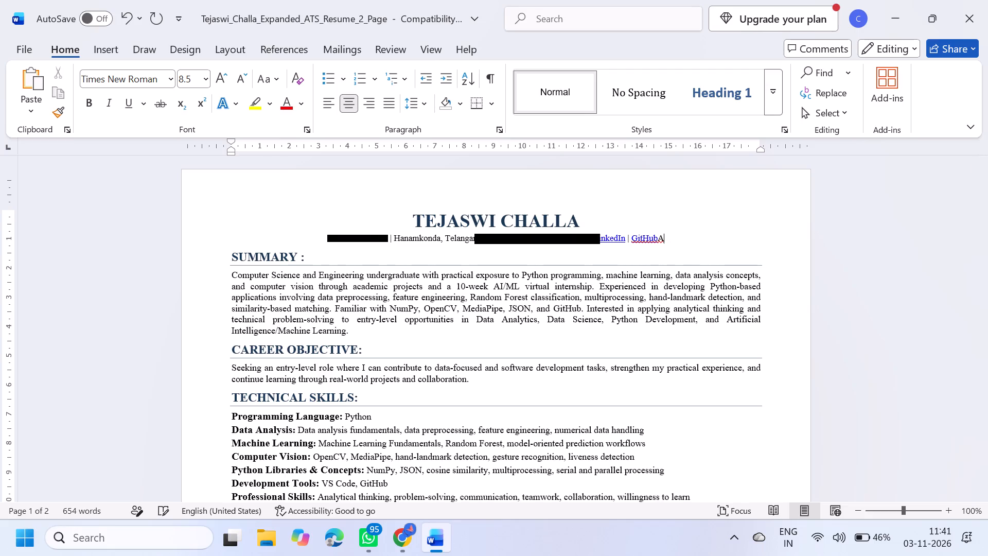
pyautogui.press('BackSpace')
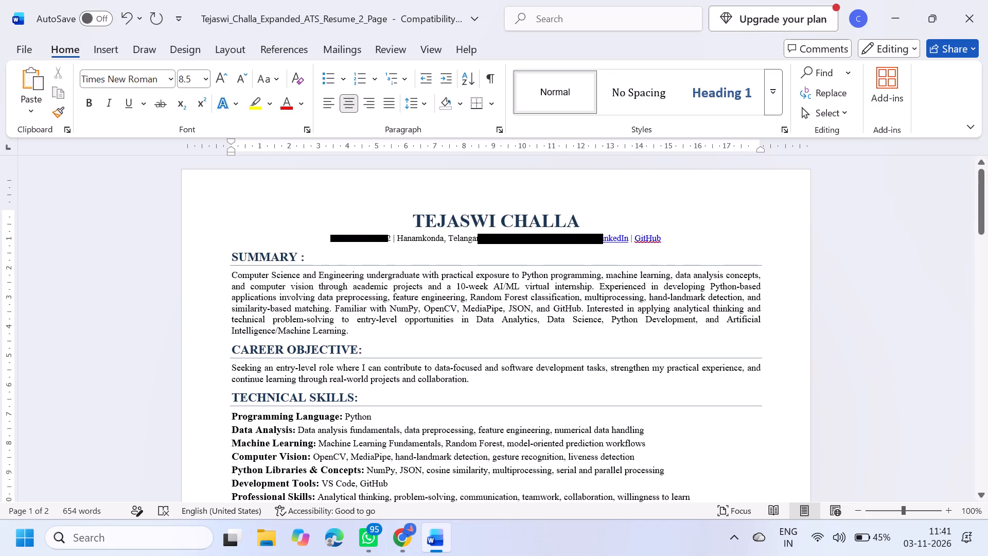
# Hyperlink the e-mail address in the contact line as a mailto link.
pyautogui.click(590, 240)
pyautogui.moveTo(590, 240); pyautogui.dragTo(496, 235)
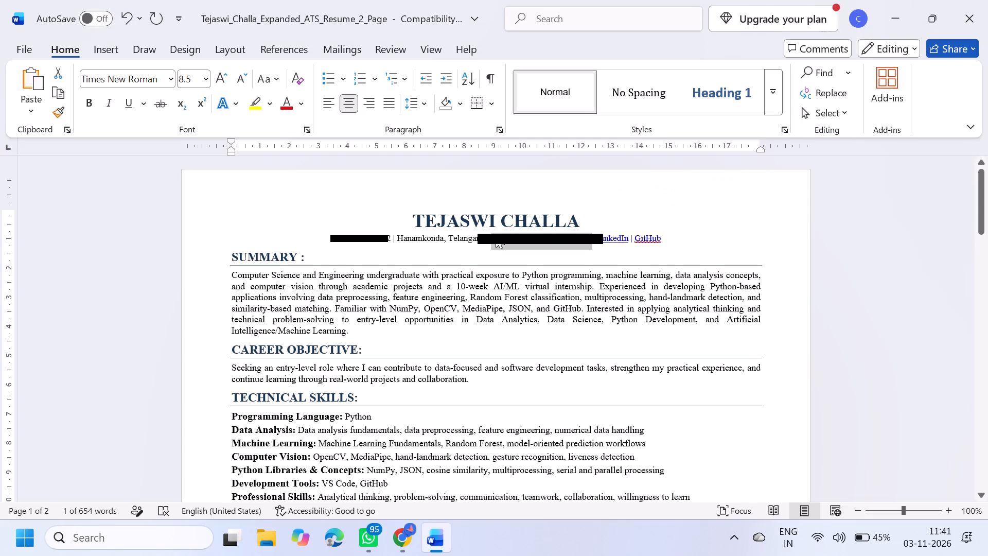
pyautogui.hotkey('ctrl', 'c')
pyautogui.click(606, 18)
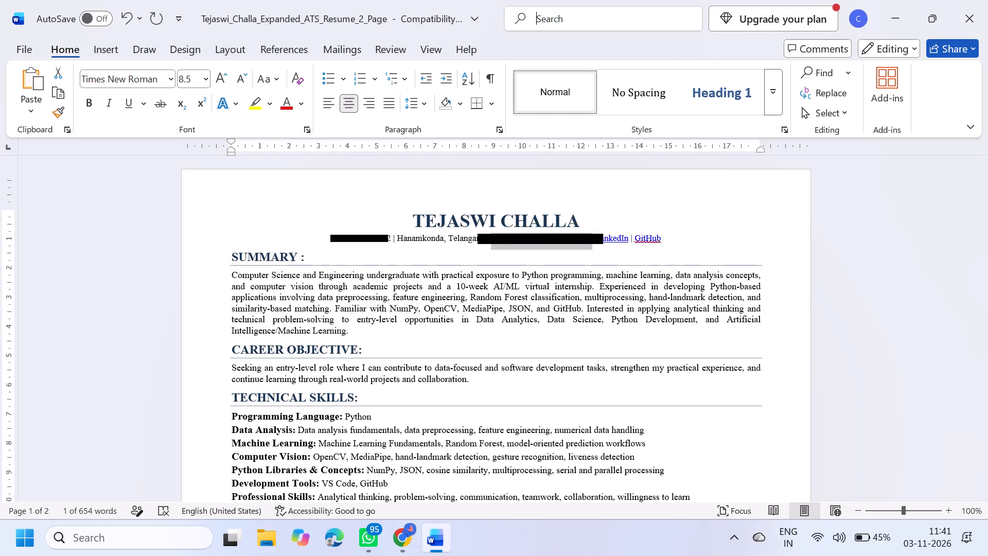
pyautogui.click(576, 67)
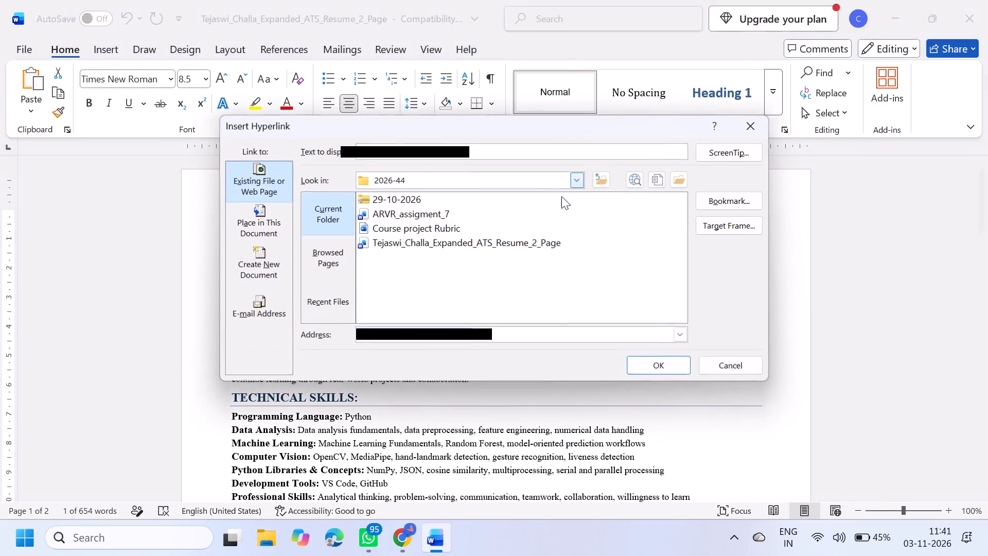
pyautogui.click(505, 332)
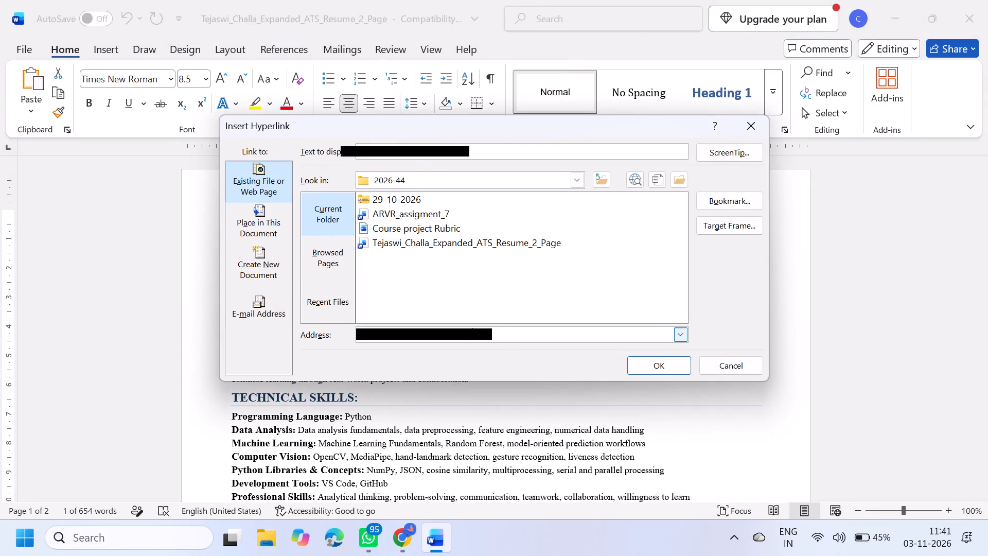
pyautogui.press('BackSpace')
pyautogui.press('BackSpace')
pyautogui.press('BackSpace')
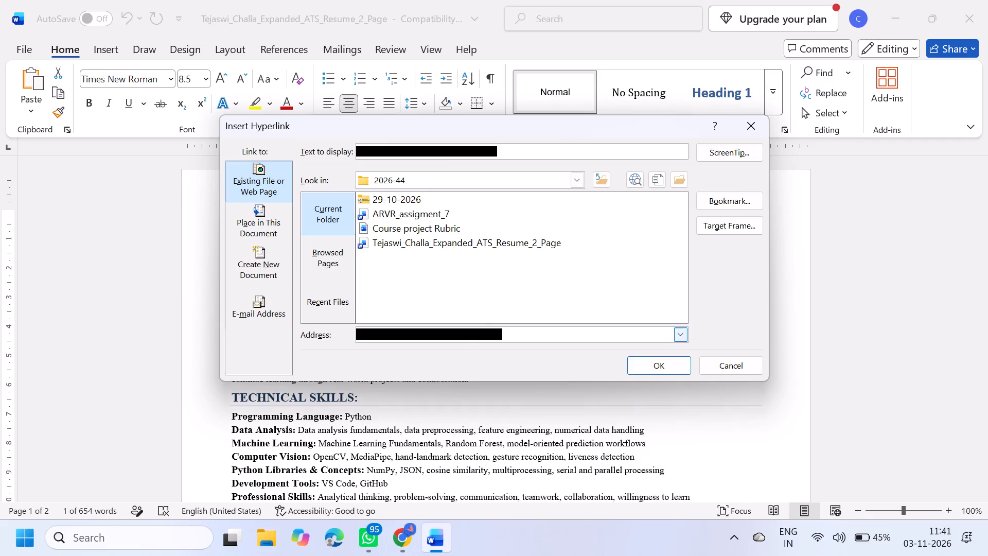
pyautogui.click(380, 336)
pyautogui.press('Right')
pyautogui.press('BackSpace')
pyautogui.press('BackSpace')
pyautogui.press('BackSpace')
pyautogui.hotkey('ctrl', 'z')
pyautogui.click(403, 332)
pyautogui.press('BackSpace')
pyautogui.press('BackSpace')
pyautogui.press('BackSpace')
pyautogui.press('BackSpace')
pyautogui.press('BackSpace')
pyautogui.press('BackSpace')
pyautogui.press('BackSpace')
pyautogui.press('BackSpace')
pyautogui.press('BackSpace')
pyautogui.write('om')
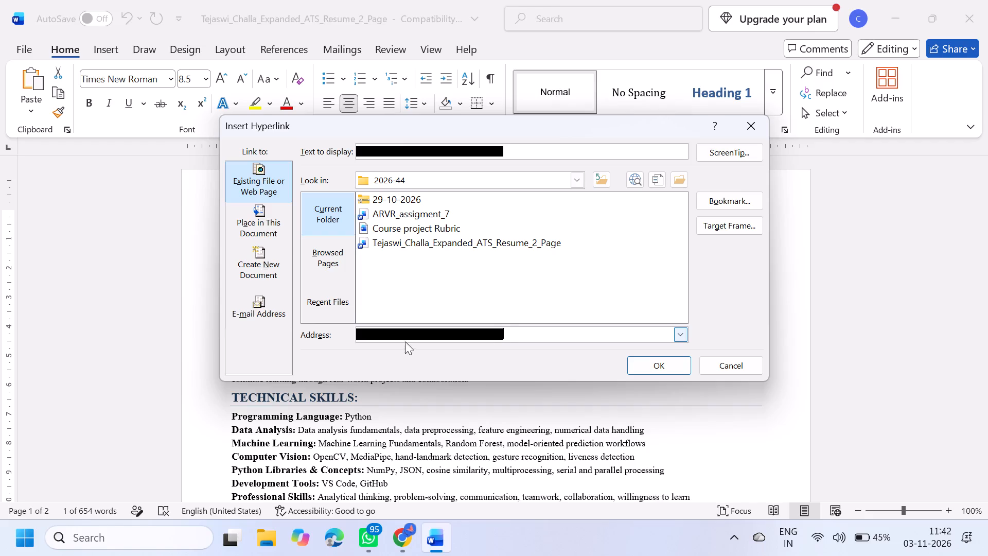
pyautogui.click(403, 335)
pyautogui.press('BackSpace')
pyautogui.press('BackSpace')
pyautogui.press('BackSpace')
pyautogui.press('BackSpace')
pyautogui.press('BackSpace')
pyautogui.press('BackSpace')
pyautogui.click(675, 367)
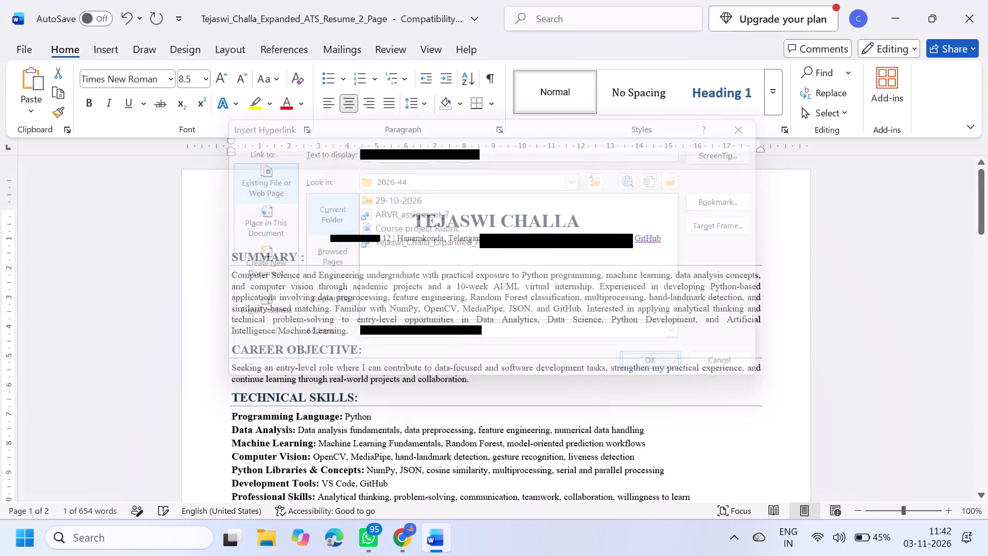
# Delete the extra "mailto:" prefix from the e-mail link's displayed text in the contact line.
pyautogui.click(502, 239)
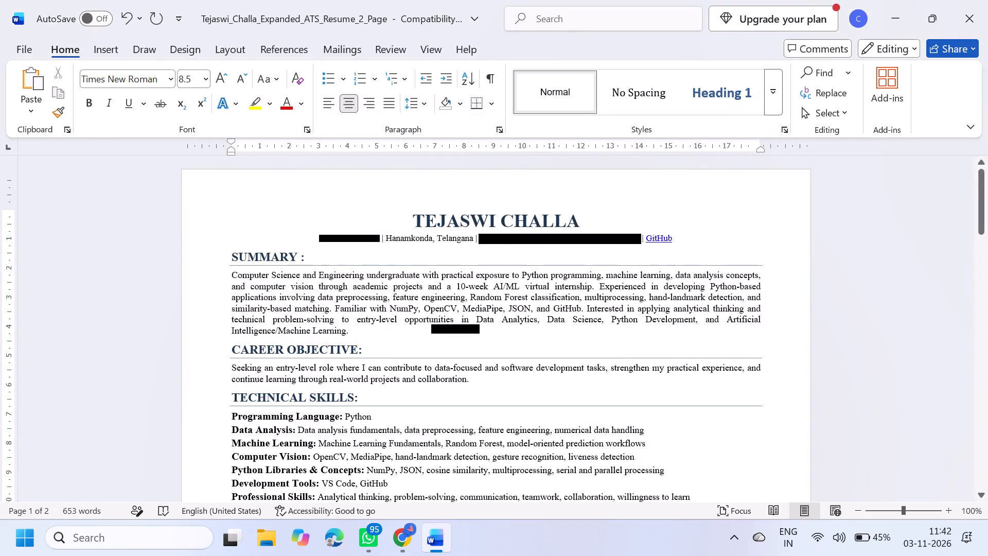
pyautogui.press('BackSpace')
pyautogui.press('BackSpace')
pyautogui.press('BackSpace')
pyautogui.press('BackSpace')
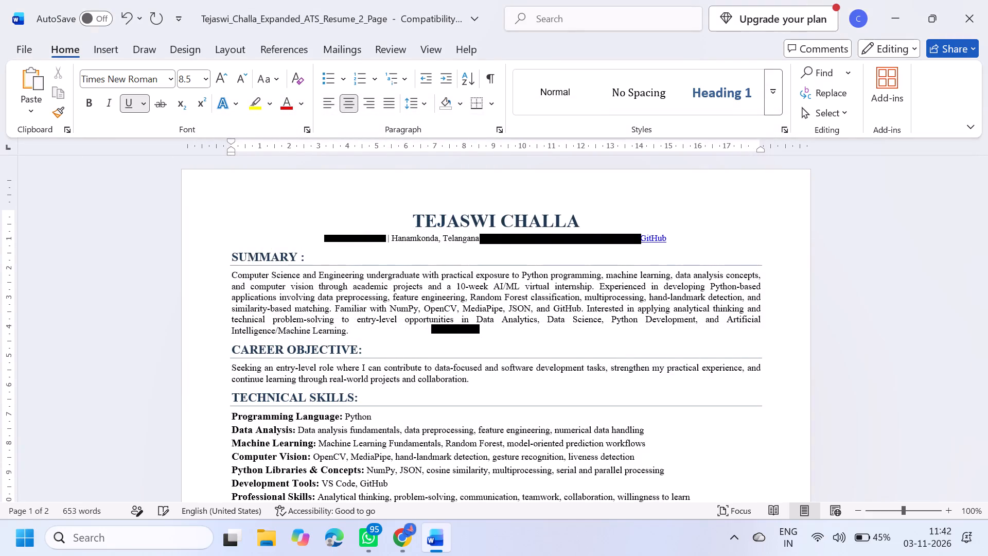
pyautogui.press('BackSpace')
pyautogui.press('BackSpace')
pyautogui.press('BackSpace')
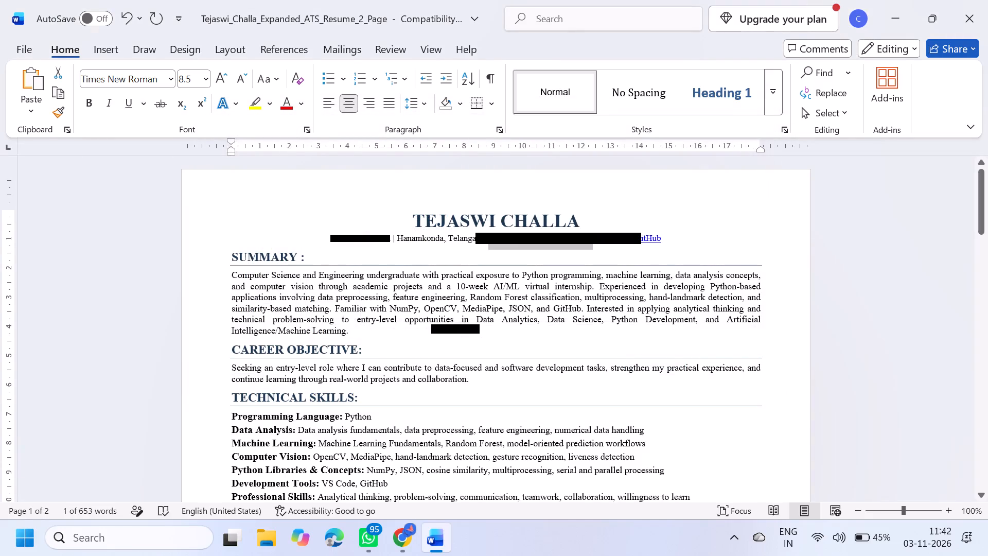
# Test the e-mail, LinkedIn and GitHub links in the contact line, closing whatever each one opens.
pyautogui.click(867, 249)
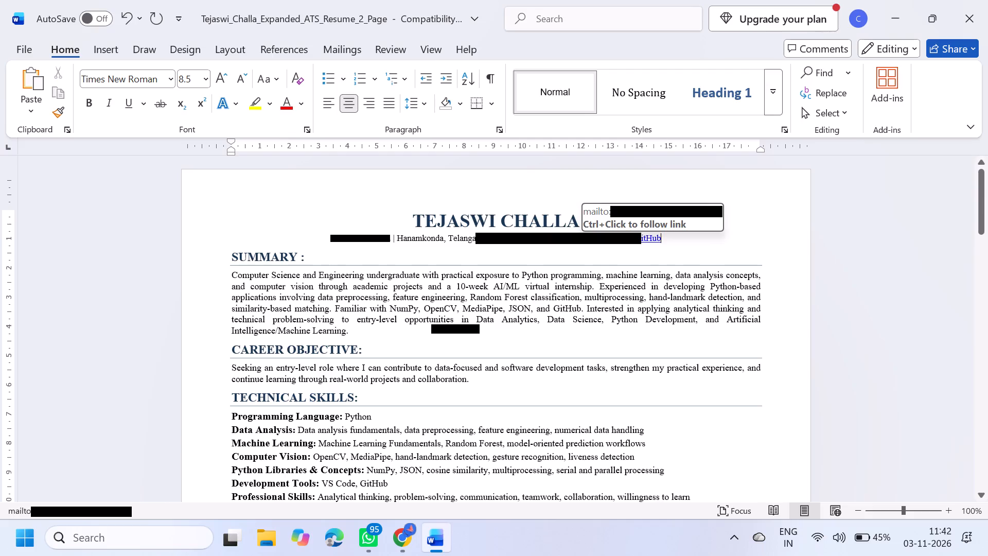
pyautogui.keyDown('ctrl'); pyautogui.click(535, 245); pyautogui.keyUp('ctrl')
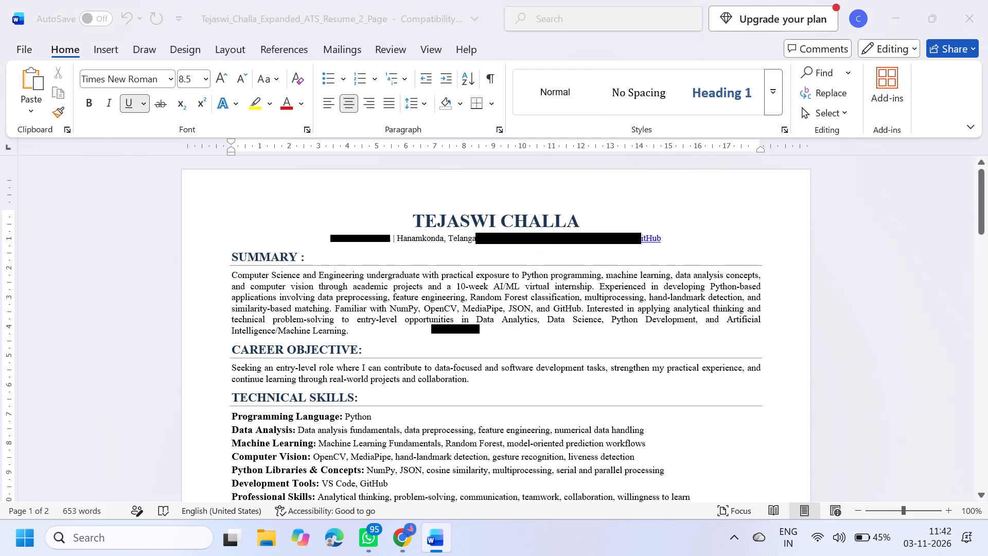
pyautogui.click(728, 232)
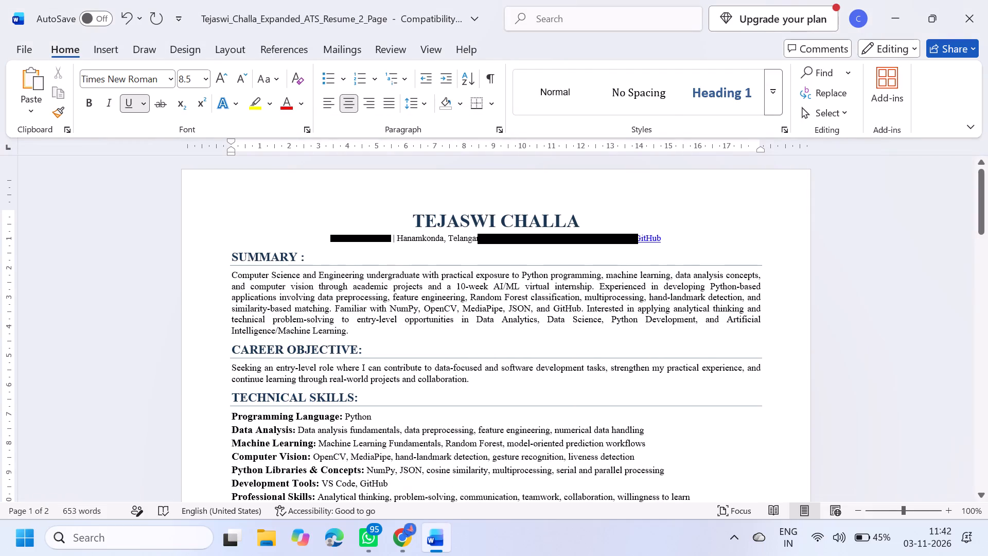
pyautogui.keyDown('ctrl'); pyautogui.click(616, 237); pyautogui.keyUp('ctrl')
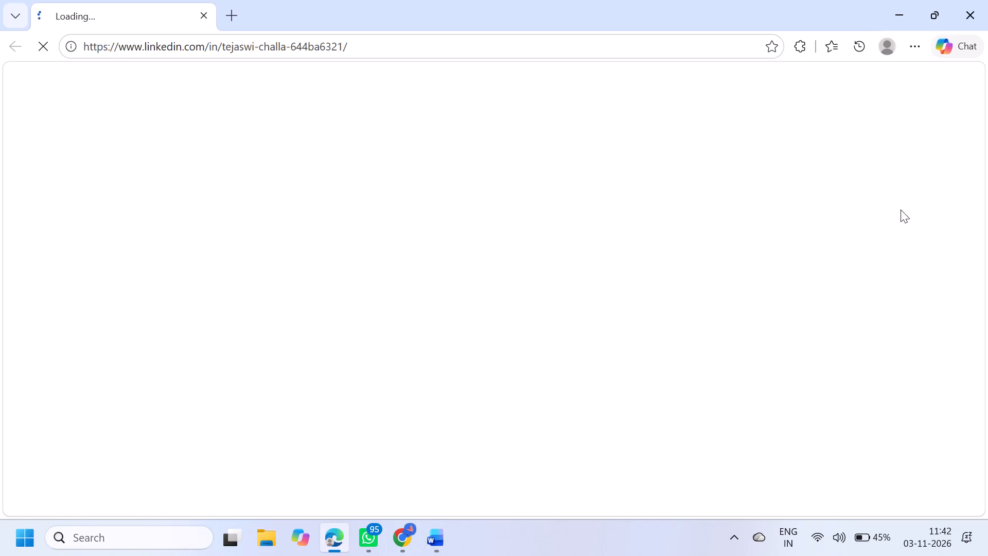
pyautogui.click(972, 0)
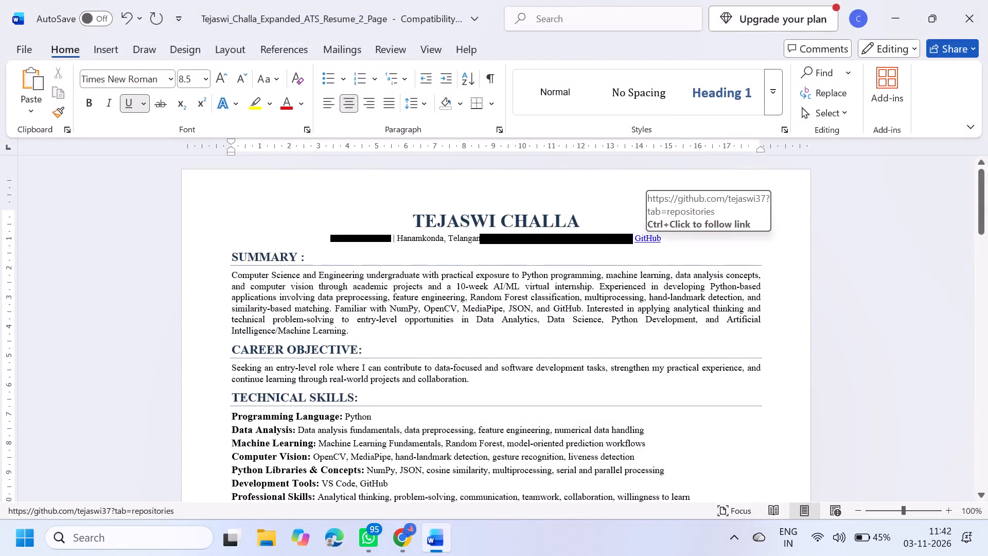
pyautogui.keyDown('ctrl'); pyautogui.click(643, 242); pyautogui.keyUp('ctrl')
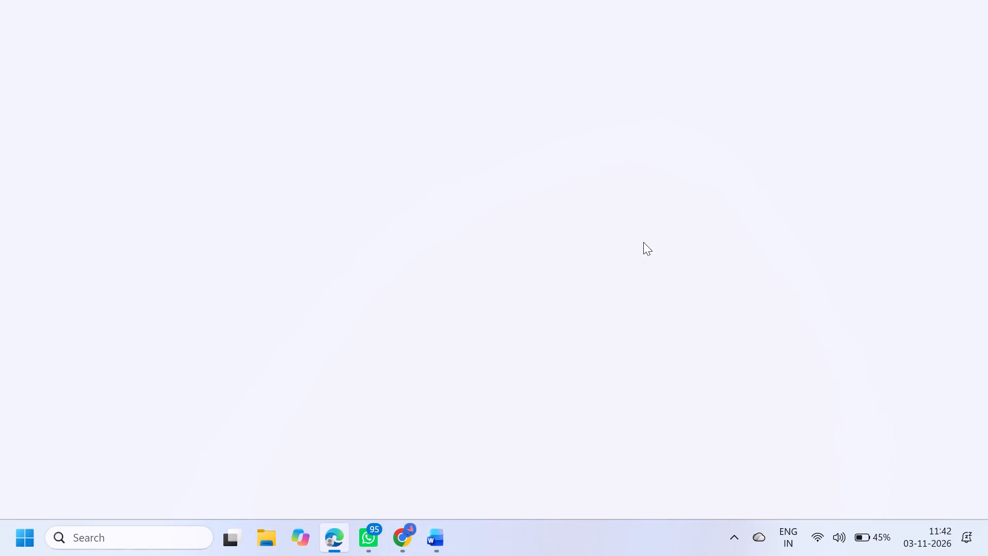
pyautogui.click(985, 1)
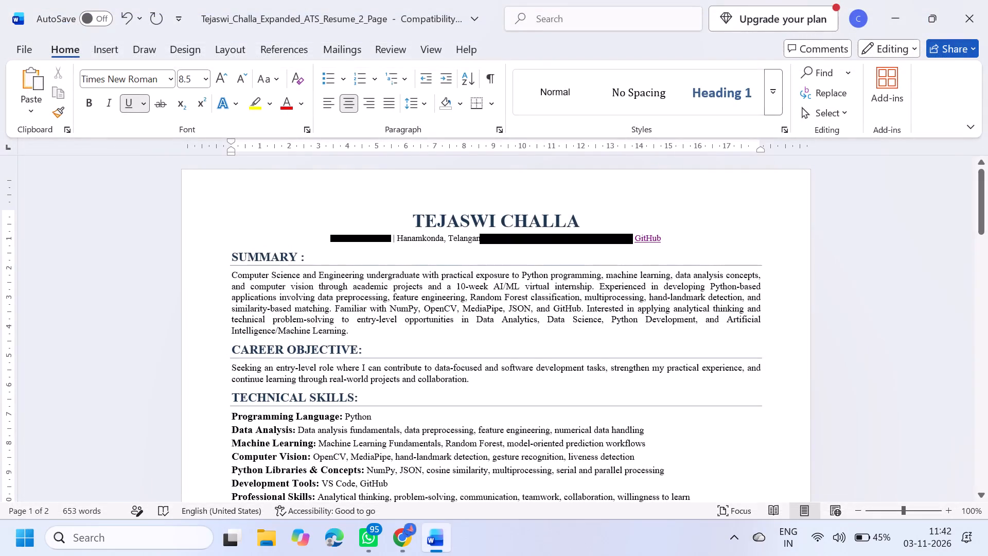
# Review the rest of the resume, from Education down to the Projects & Achievements page.
pyautogui.scroll(-4, 588, 408)
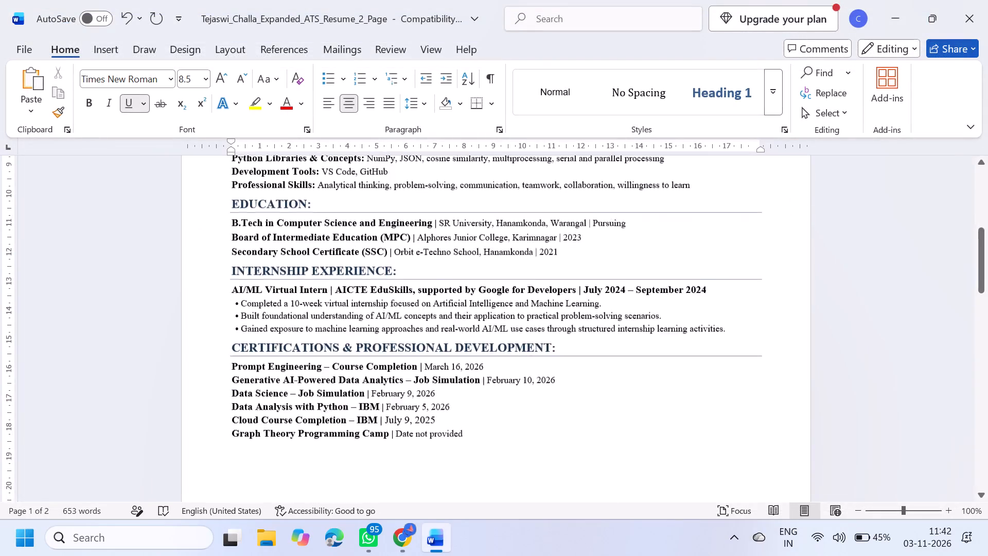
pyautogui.scroll(-2, 588, 408)
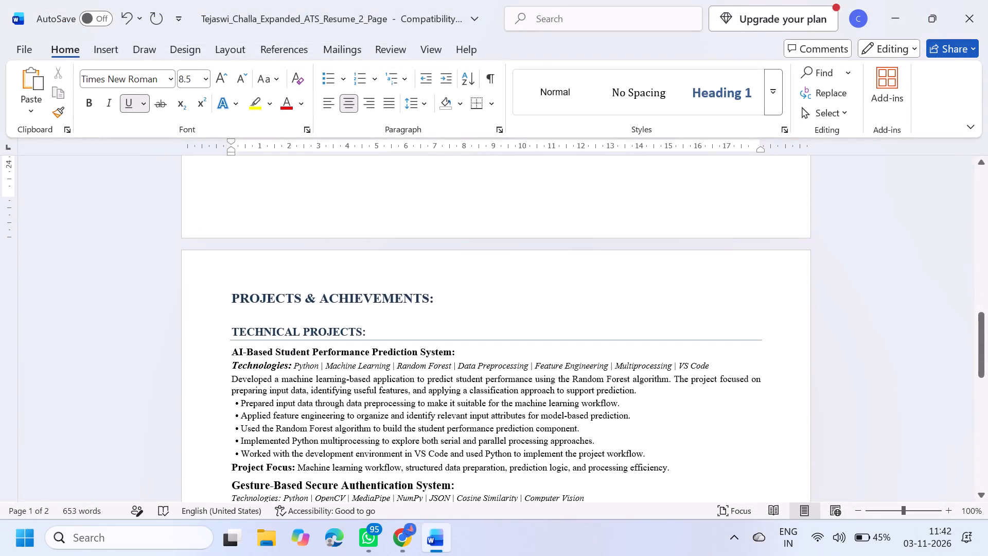
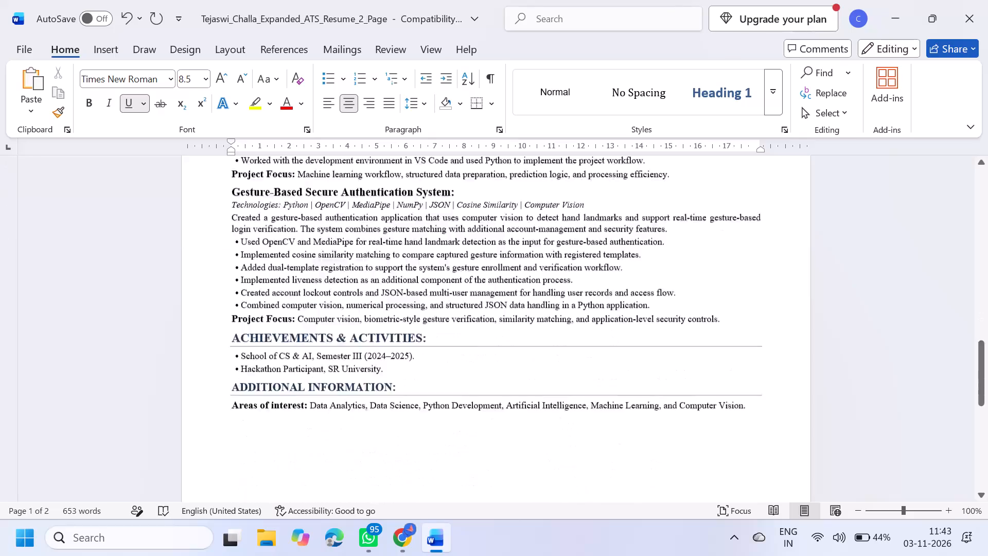
# Save the edited resume document and close it.
pyautogui.scroll(9, 517, 474)
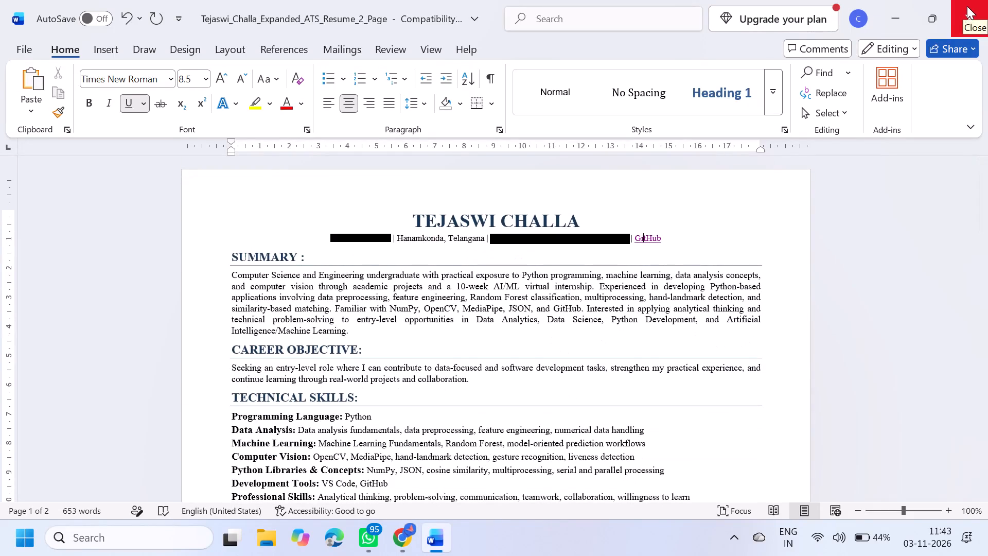
pyautogui.hotkey('ctrl', 's')
pyautogui.click(967, 6)
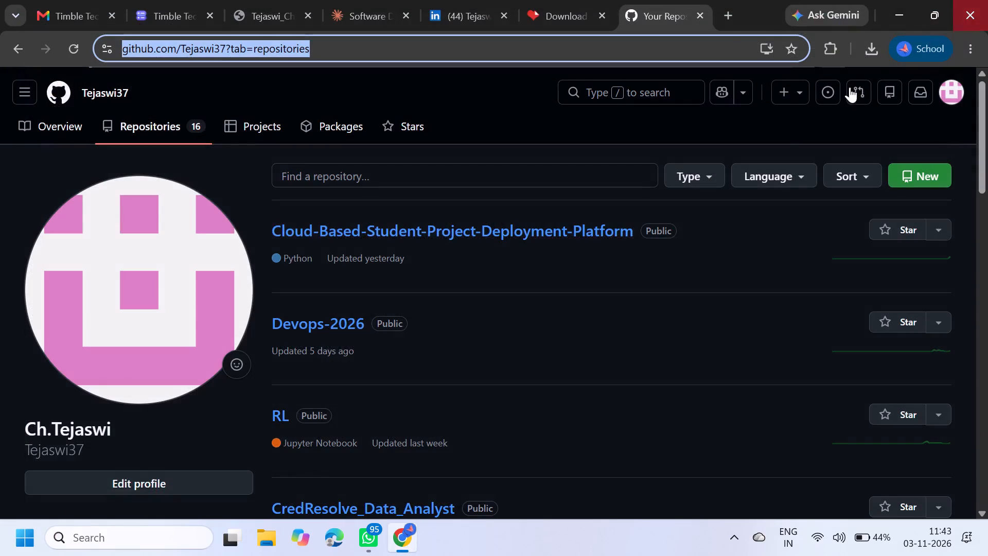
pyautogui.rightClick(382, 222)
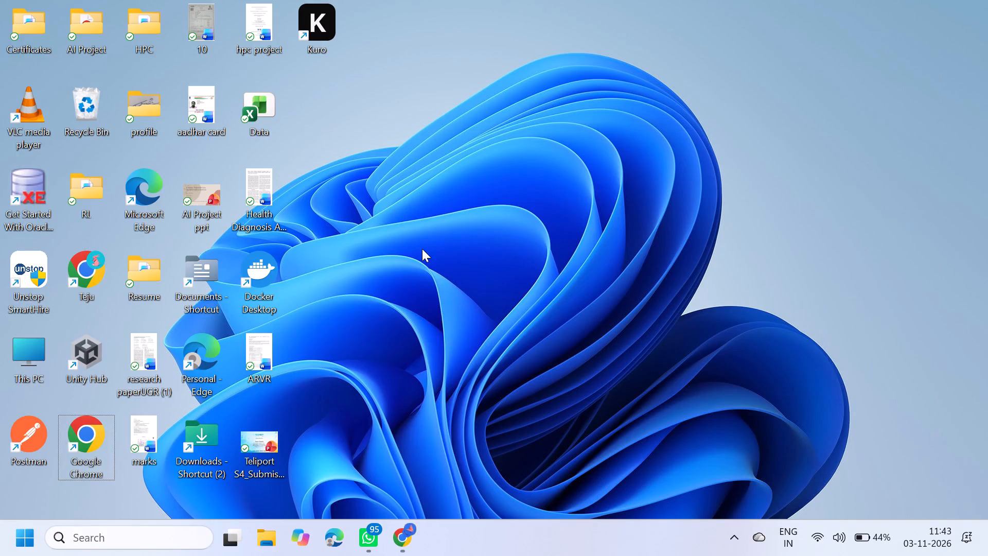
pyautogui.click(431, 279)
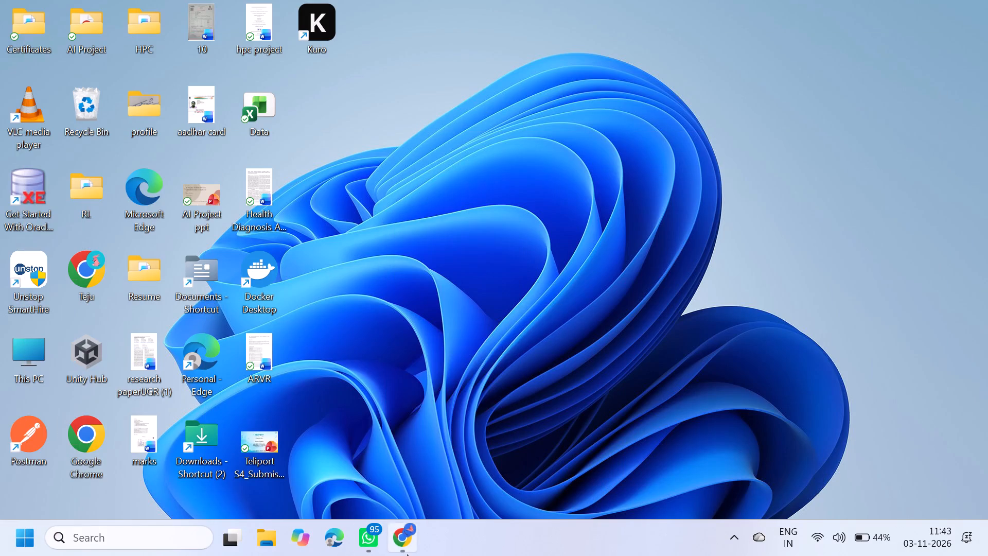
# Switch back to the Chrome browser window.
pyautogui.click(407, 554)
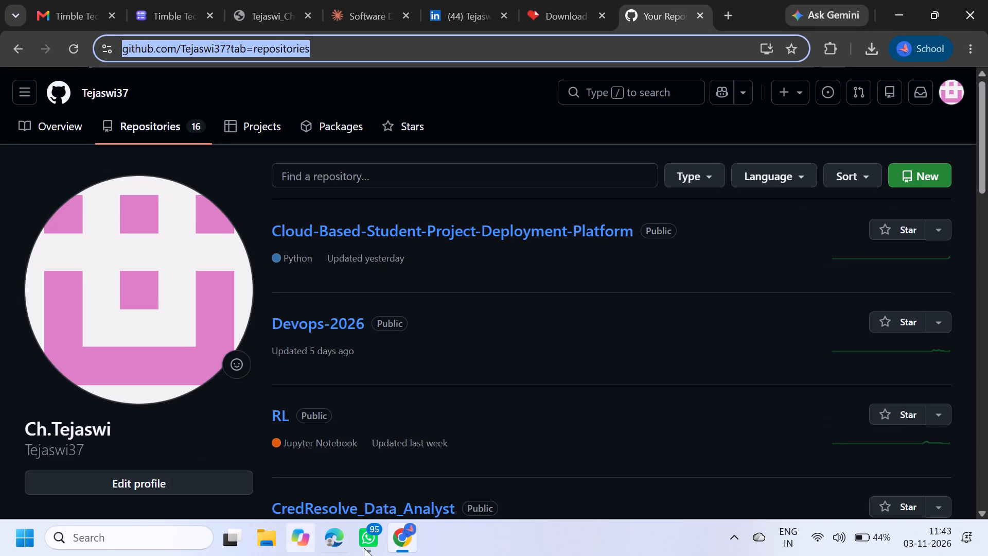
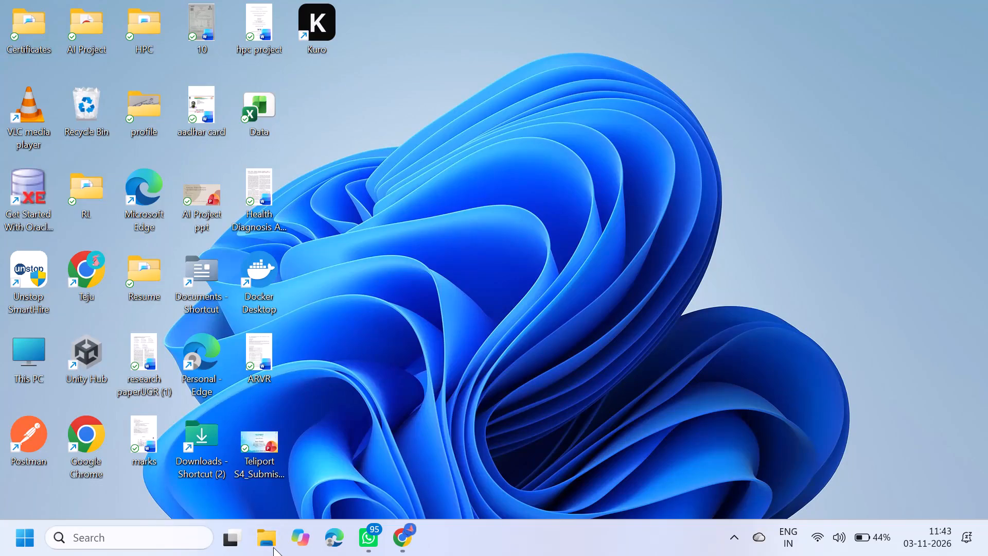
# Open the Downloads folder in File Explorer and check the resume's Word and PDF files.
pyautogui.click(273, 547)
pyautogui.scroll(-1, 80, 453)
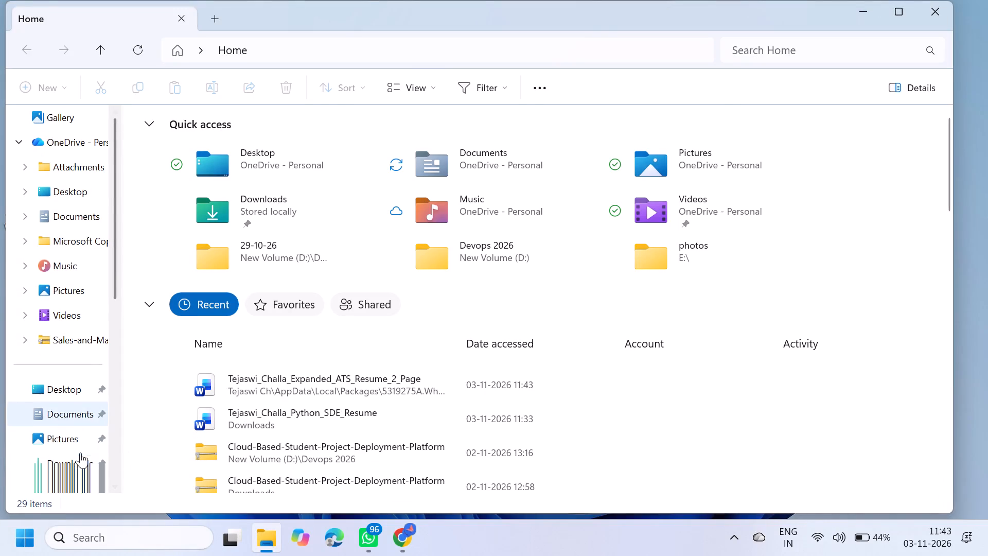
pyautogui.click(77, 451)
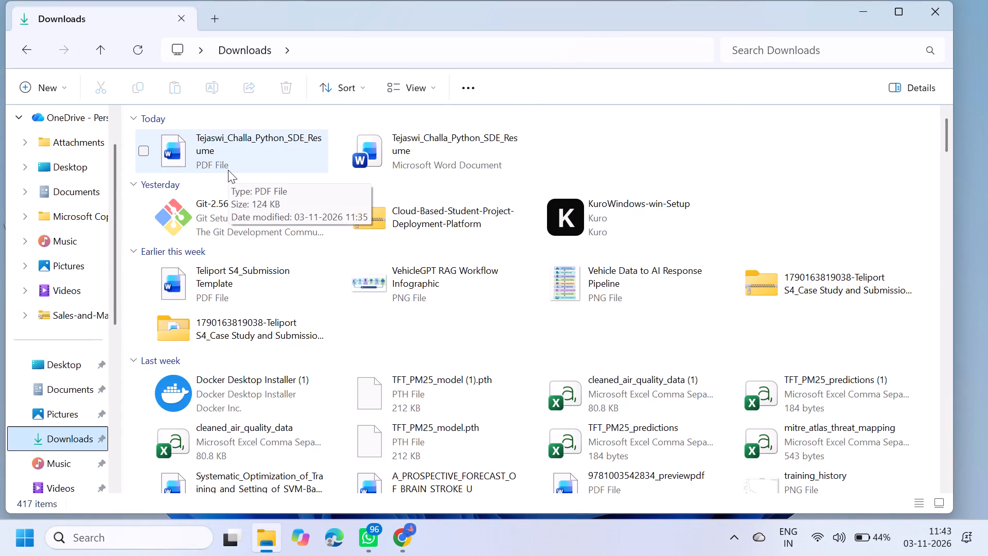
# Switch back to the Chrome browser window.
pyautogui.click(404, 519)
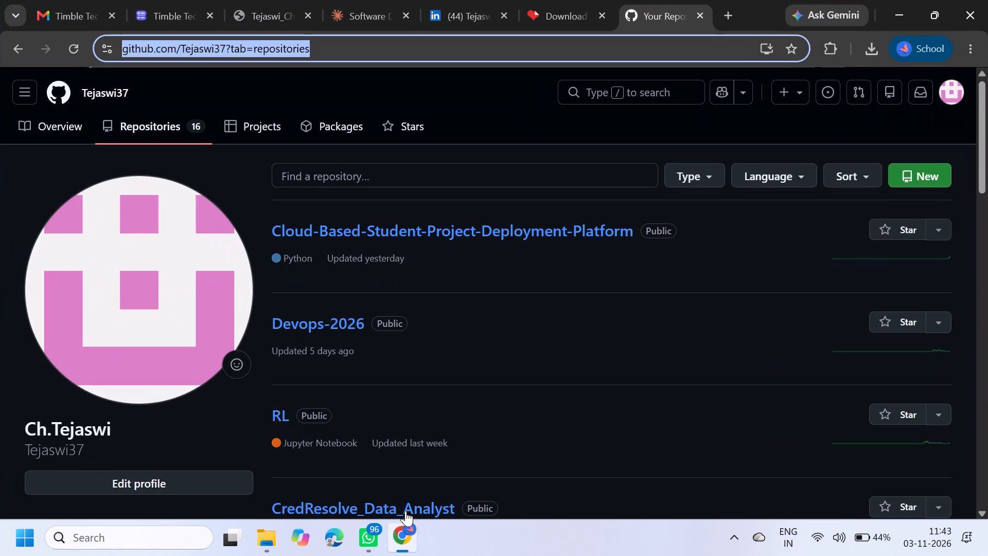
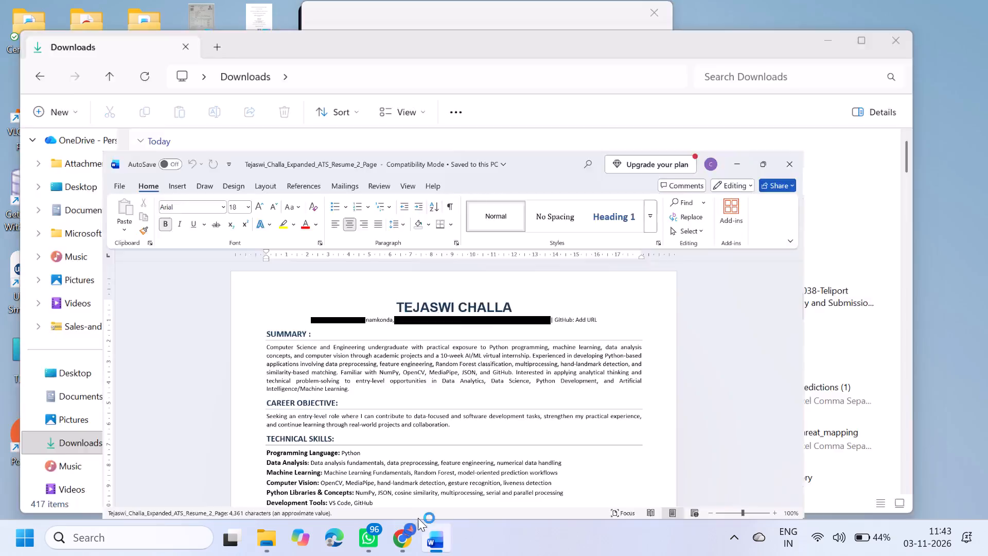
# Switch to File Explorer and look through the photos folder and the C: and D: drives.
pyautogui.click(260, 549)
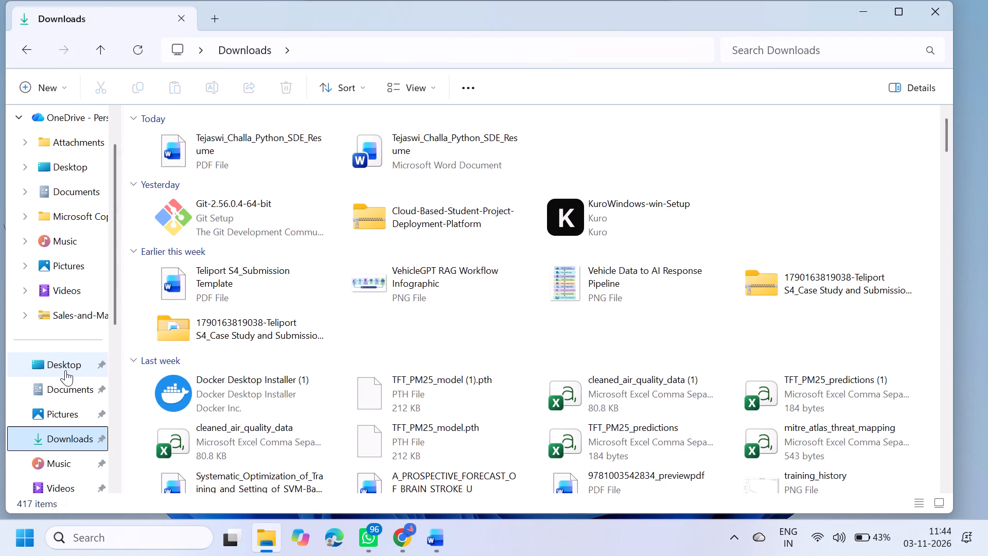
pyautogui.scroll(-2, 65, 370)
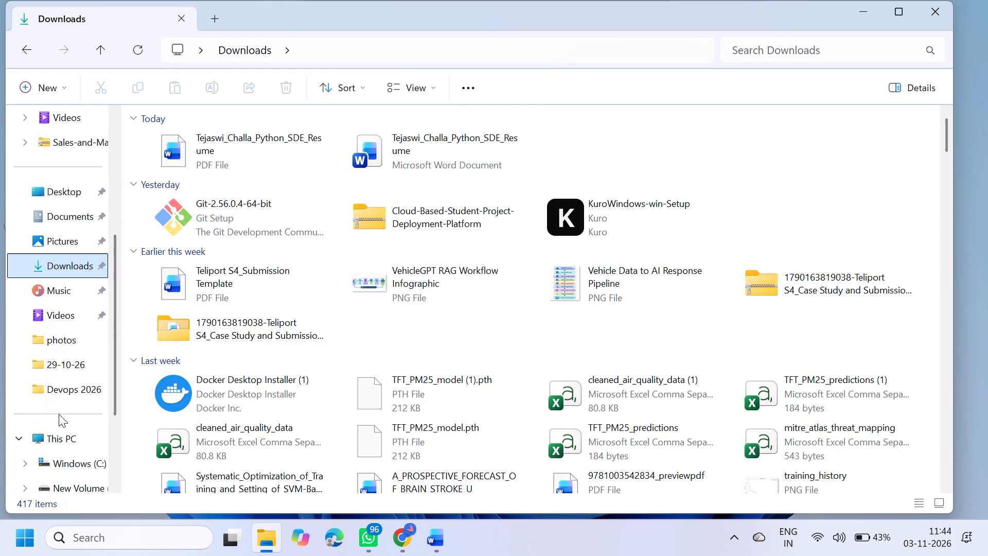
pyautogui.click(73, 333)
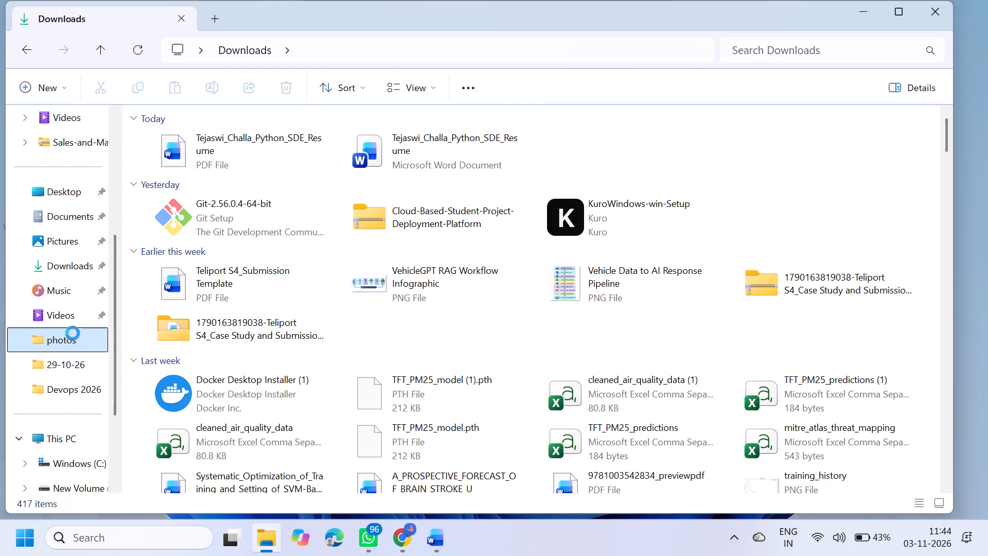
pyautogui.click(663, 277)
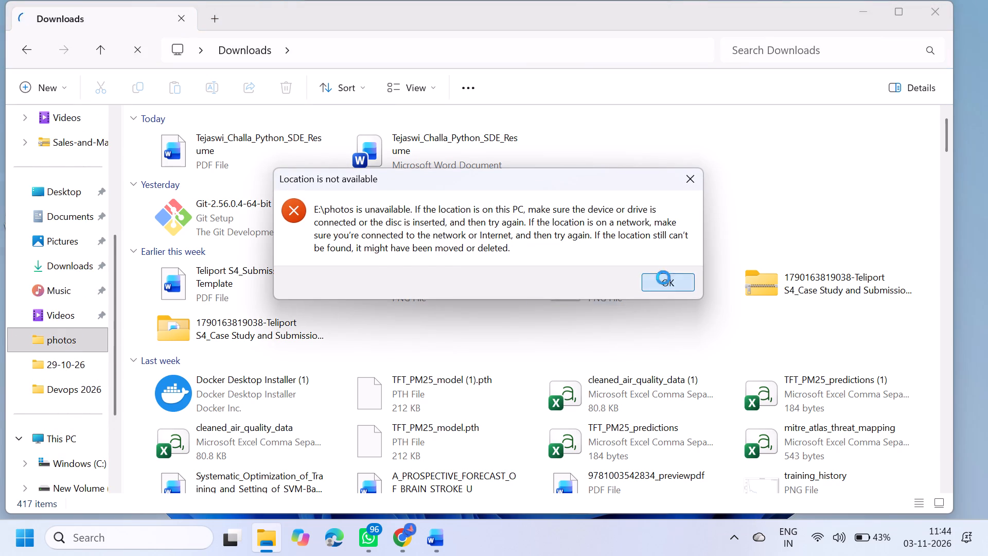
pyautogui.scroll(-1, 71, 395)
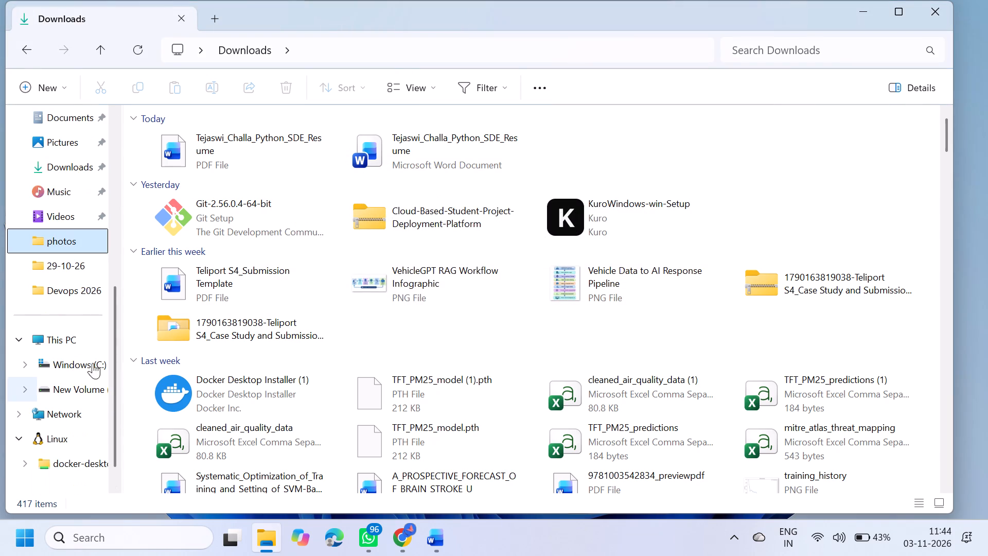
pyautogui.click(91, 356)
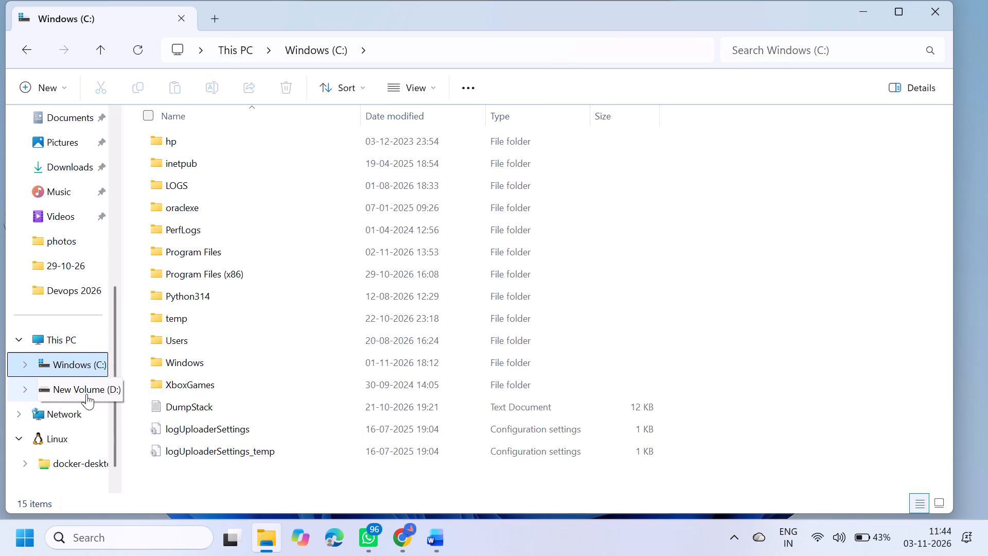
pyautogui.click(86, 383)
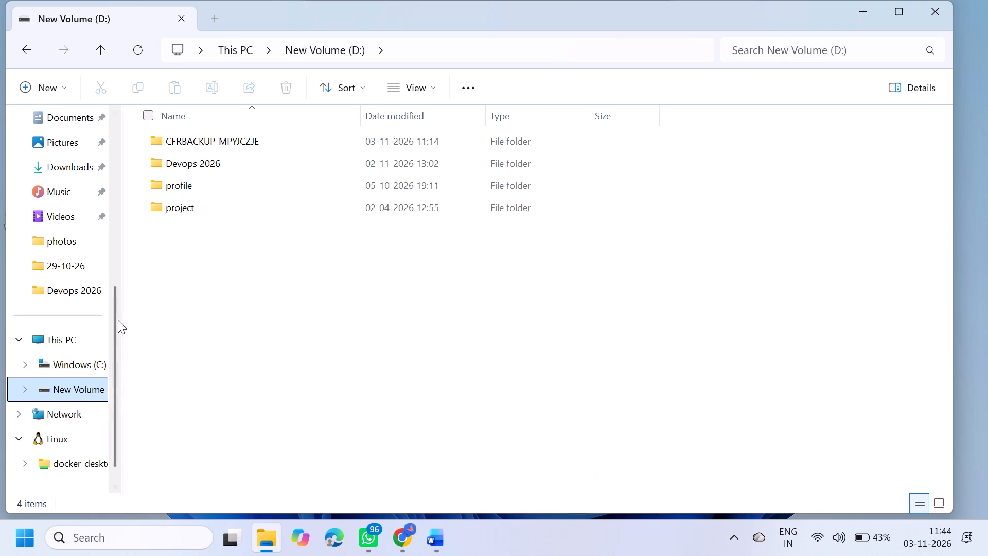
pyautogui.click(91, 358)
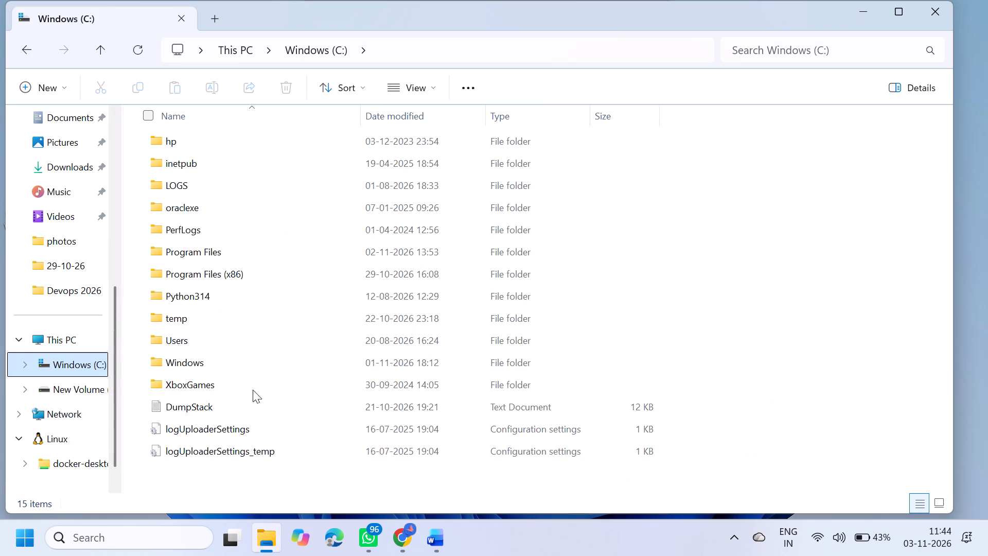
pyautogui.scroll(3, 82, 312)
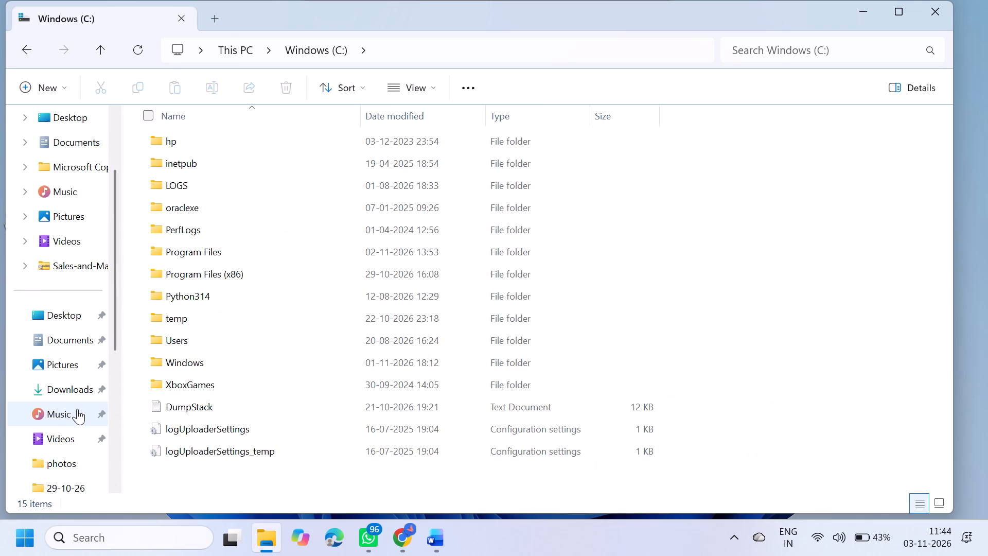
pyautogui.click(77, 409)
pyautogui.click(84, 369)
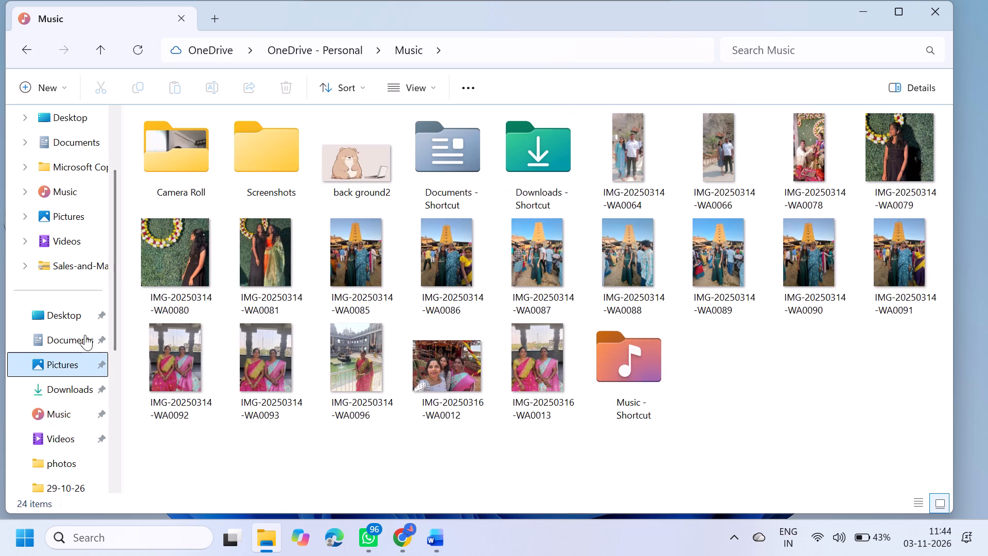
pyautogui.click(84, 316)
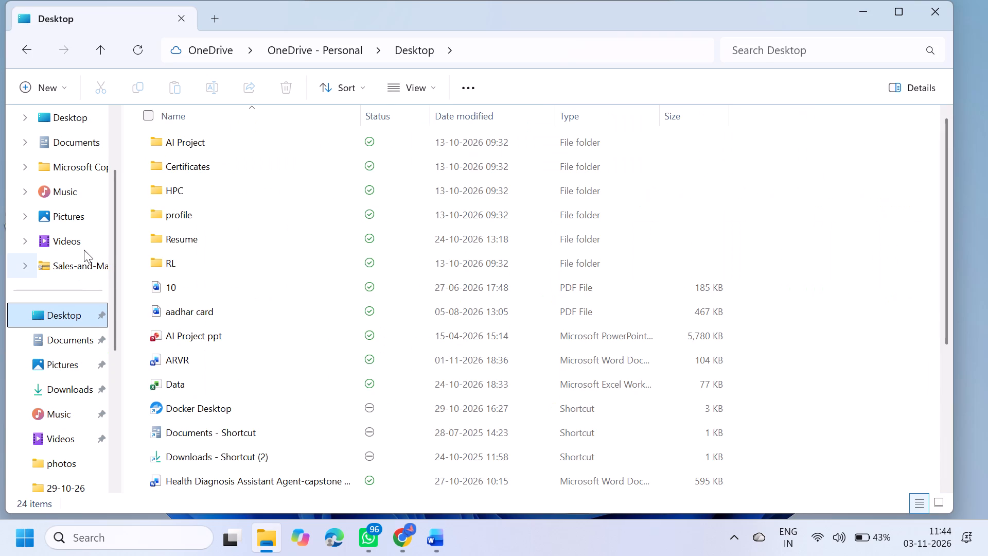
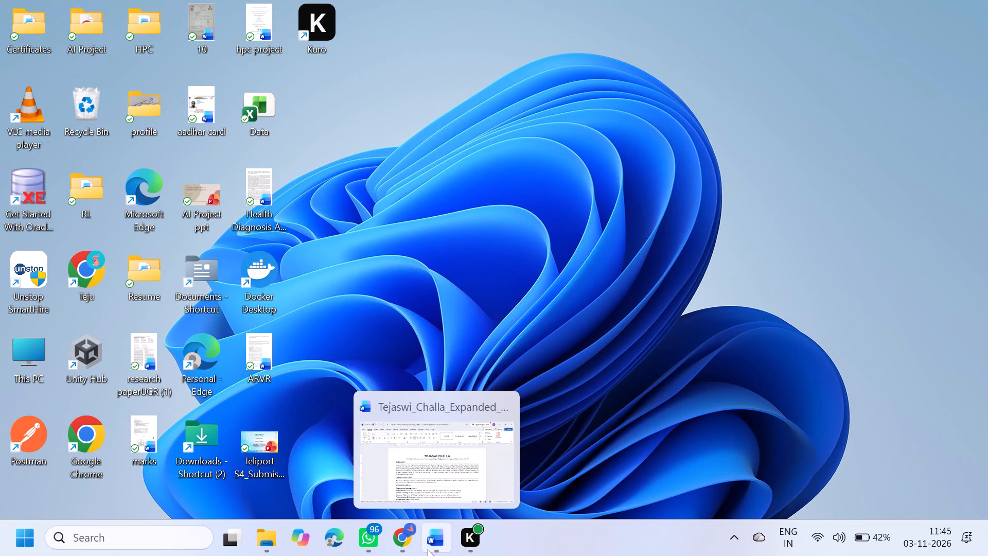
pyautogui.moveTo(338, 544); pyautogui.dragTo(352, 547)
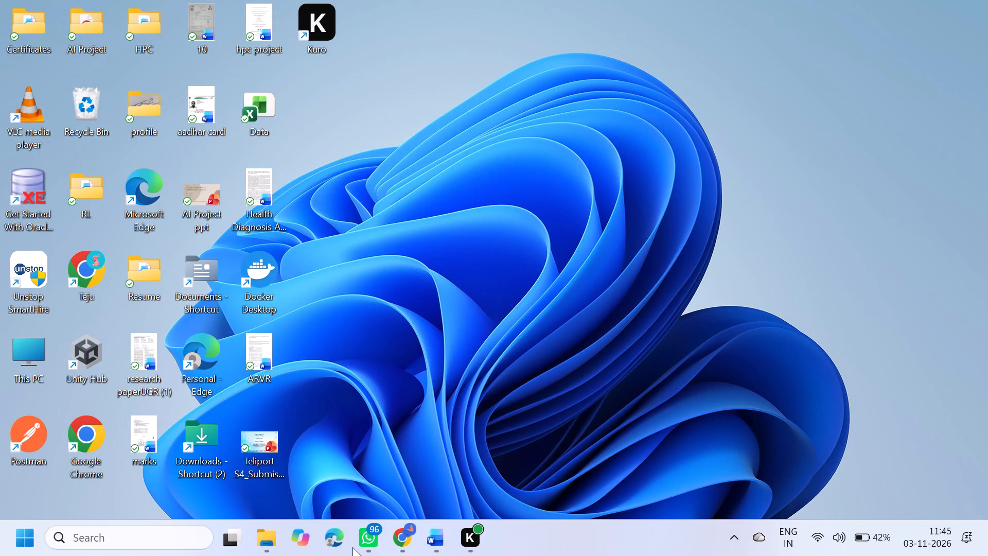
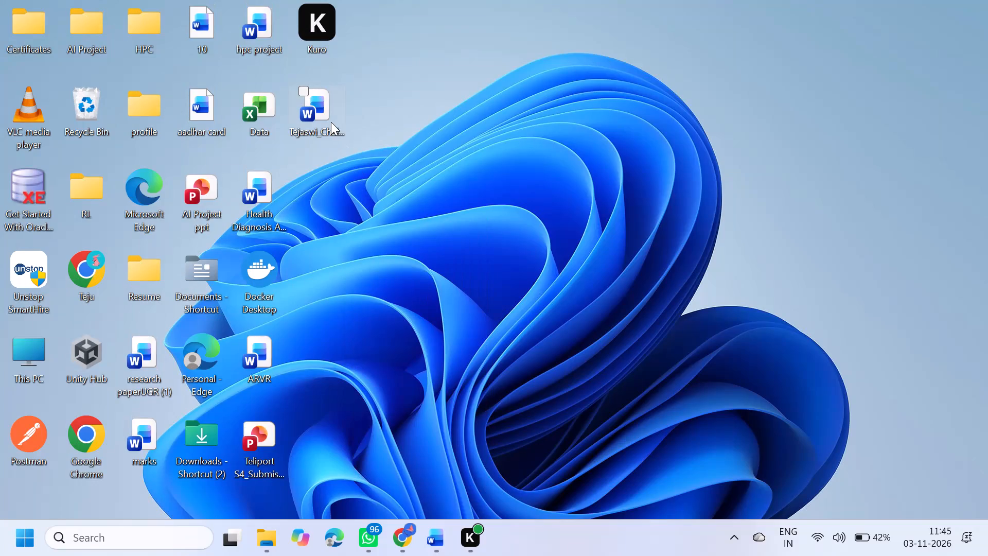
# Open the two-page expanded ATS resume Word document from the desktop.
pyautogui.doubleClick(331, 122)
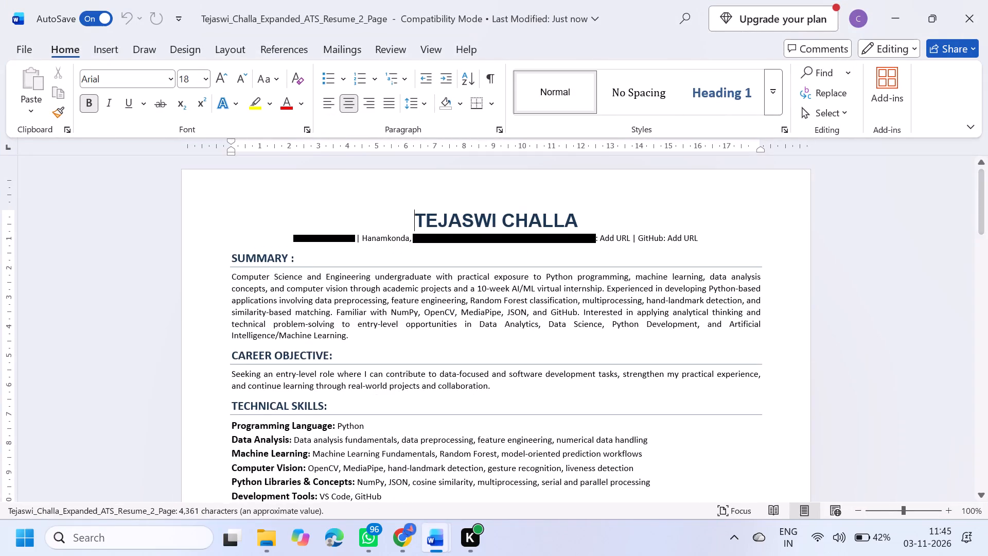
# Select the e-mail address in the contact line below the resume's name heading and open the Insert Hyperlink dialog for it.
pyautogui.moveTo(556, 240); pyautogui.dragTo(455, 233)
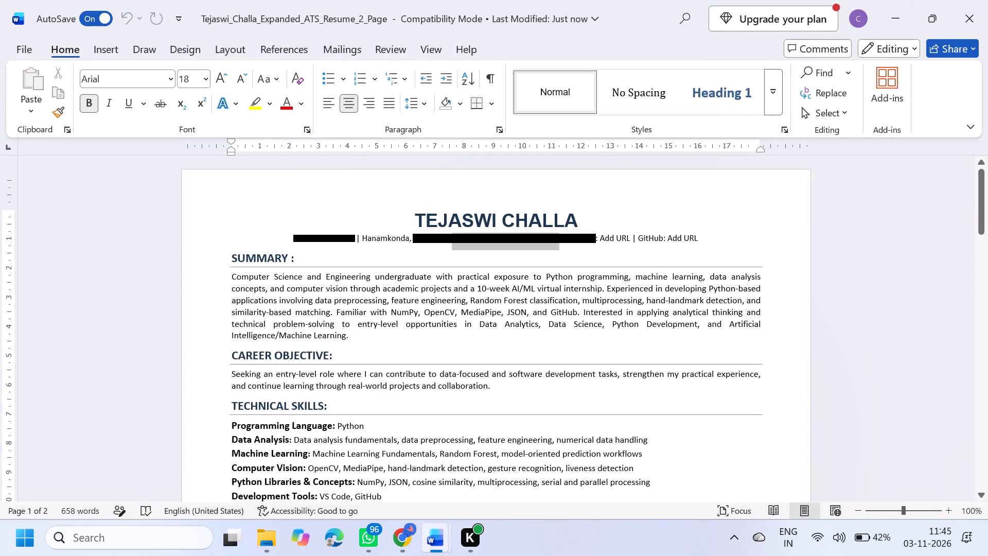
pyautogui.moveTo(455, 233); pyautogui.dragTo(458, 239)
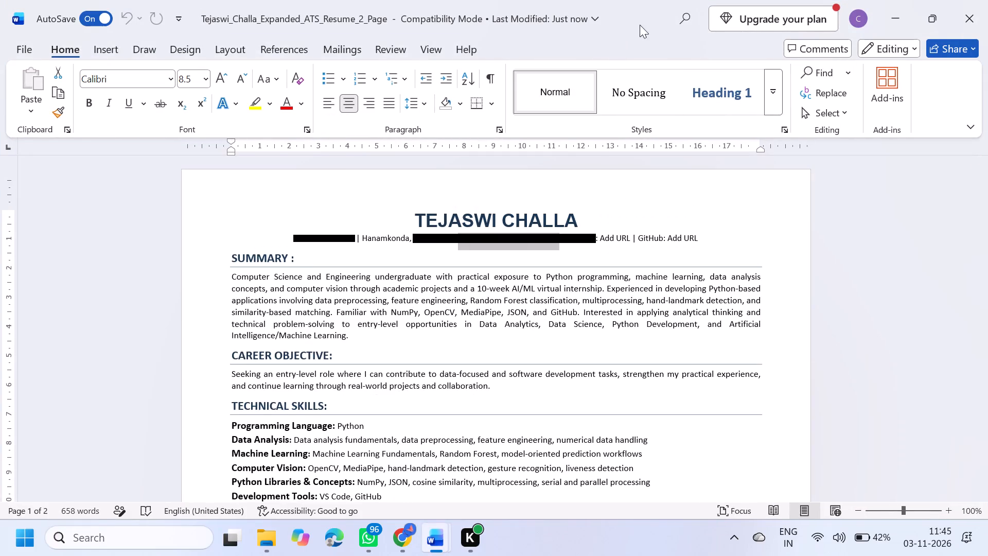
pyautogui.click(676, 13)
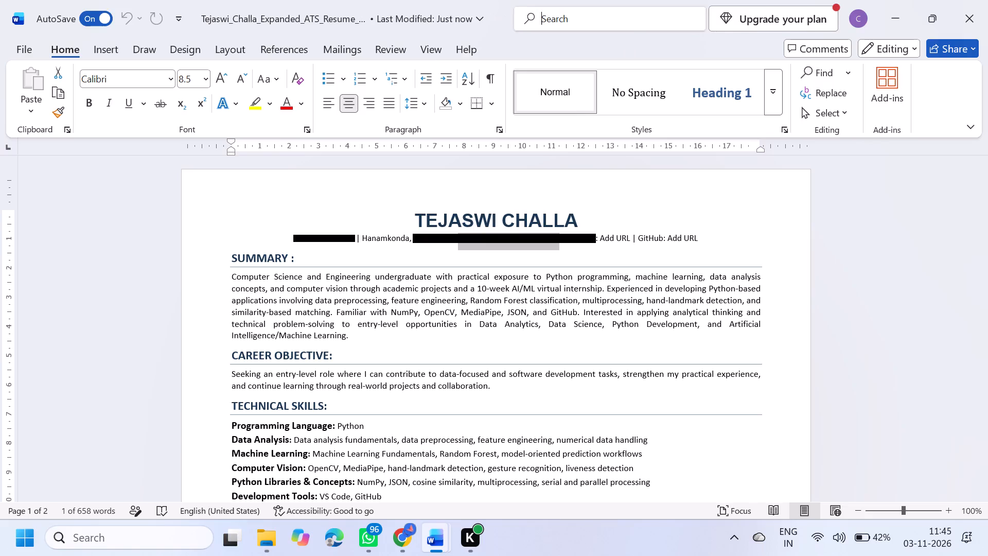
pyautogui.click(628, 22)
pyautogui.click(604, 75)
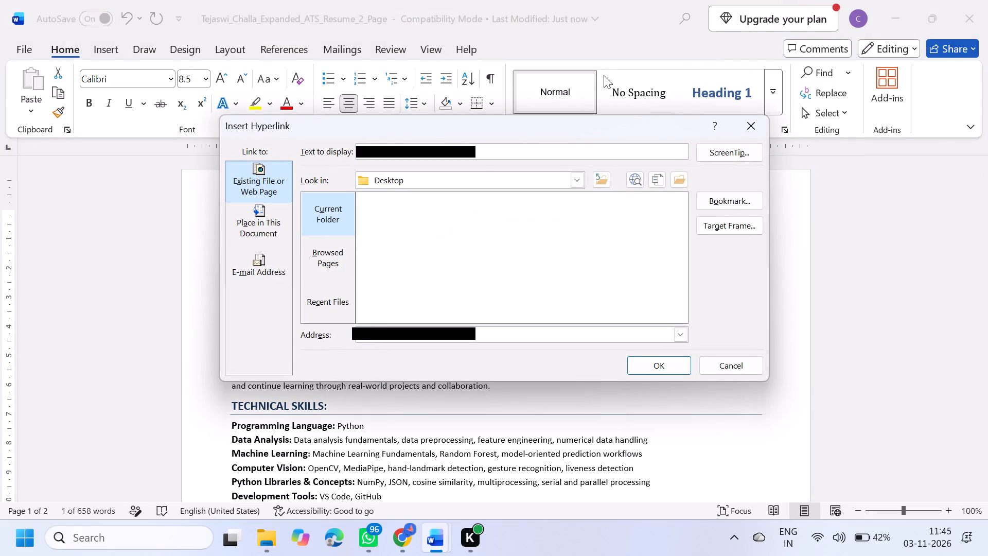
# Trim the end of the link address for the e-mail in the contact line and apply the hyperlink.
pyautogui.click(503, 336)
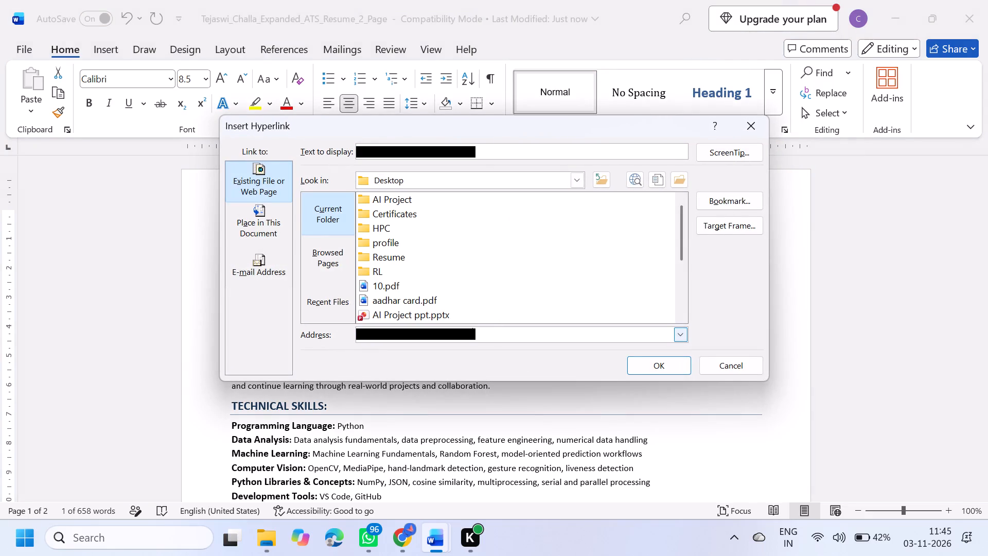
pyautogui.press('BackSpace')
pyautogui.press('BackSpace')
pyautogui.press('BackSpace')
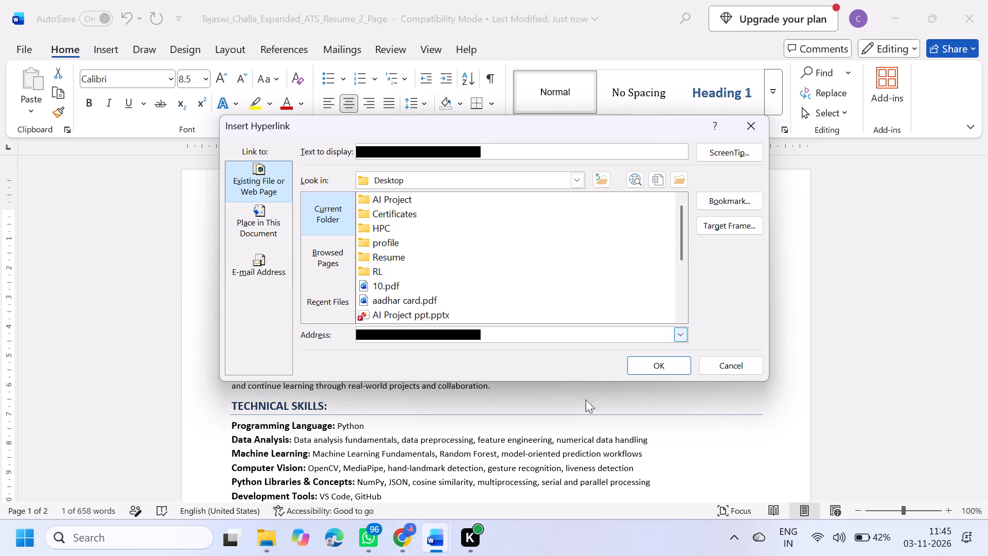
pyautogui.click(672, 372)
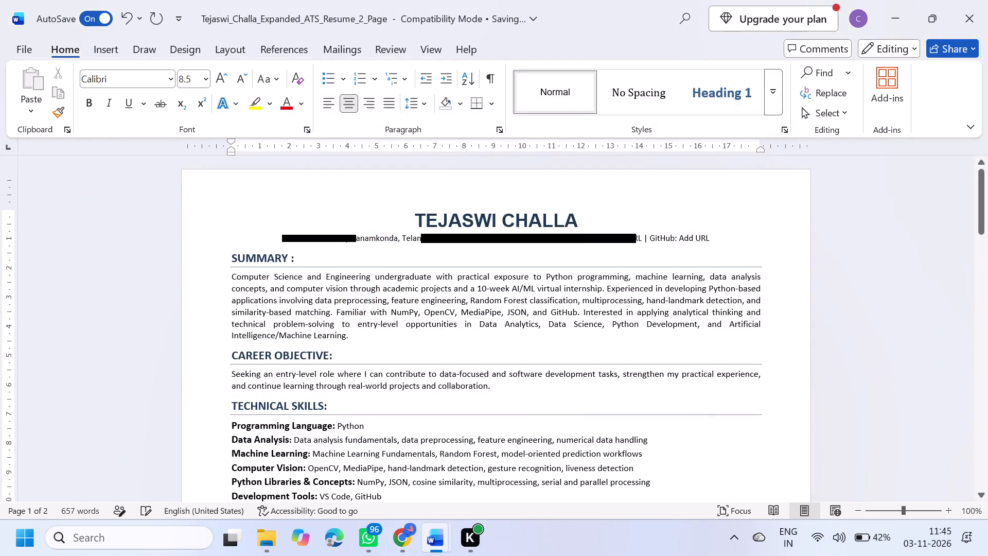
# Delete the label text in front of the linked e-mail address in the contact line.
pyautogui.click(471, 239)
pyautogui.press('BackSpace')
pyautogui.press('BackSpace')
pyautogui.press('BackSpace')
pyautogui.press('BackSpace')
pyautogui.press('BackSpace')
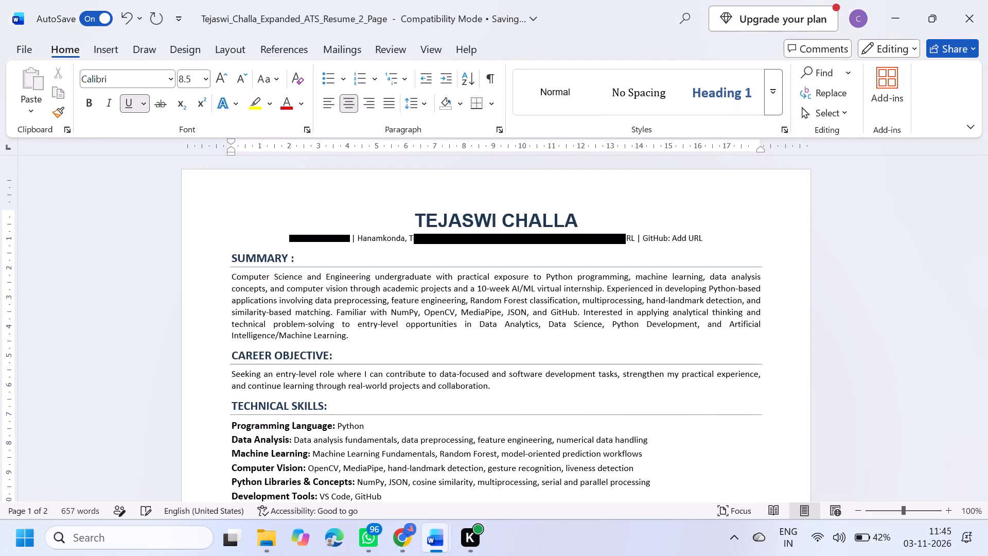
pyautogui.press('BackSpace')
pyautogui.press('BackSpace')
pyautogui.press('BackSpace')
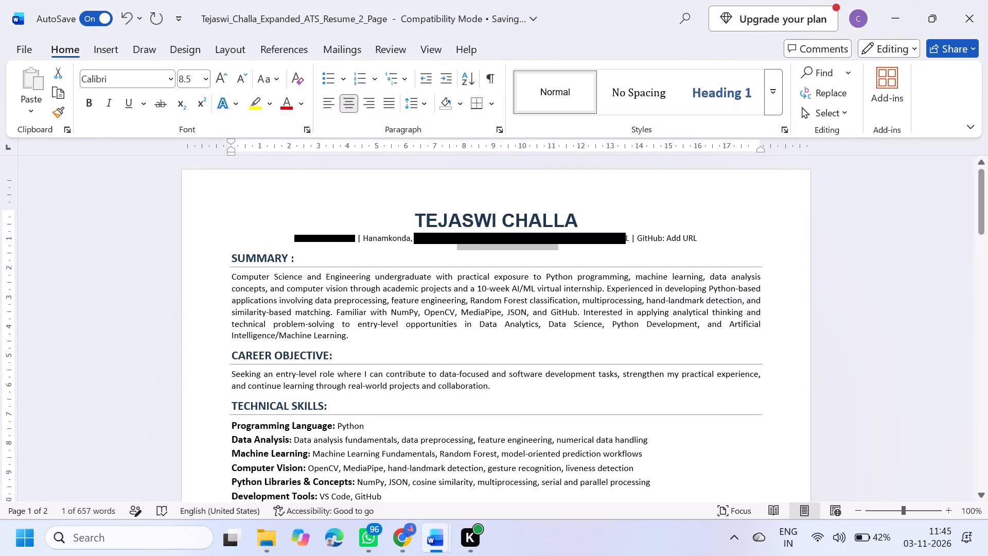
# Remove the ": Add URL" placeholder following LinkedIn in the contact line.
pyautogui.click(627, 239)
pyautogui.moveTo(627, 239); pyautogui.dragTo(598, 237)
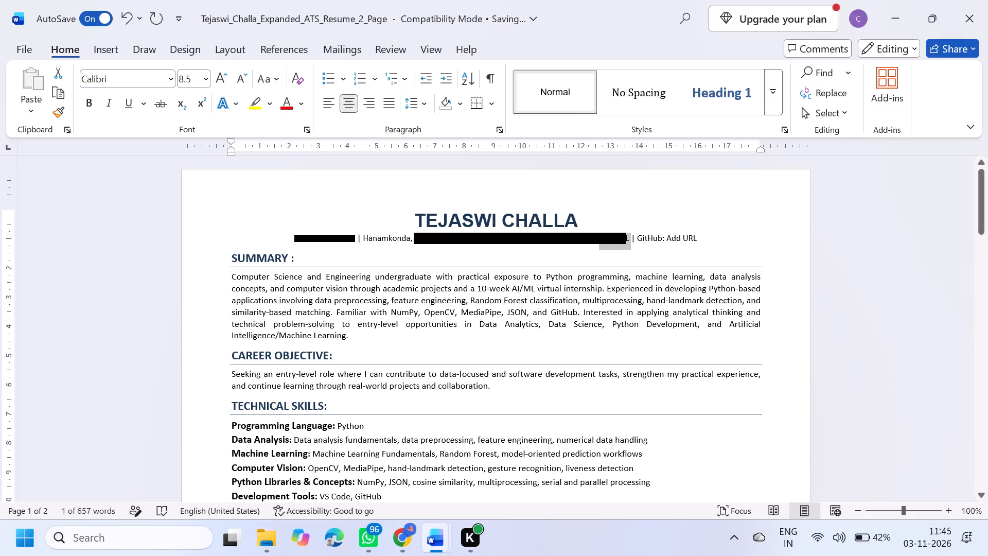
pyautogui.moveTo(598, 237); pyautogui.dragTo(596, 237)
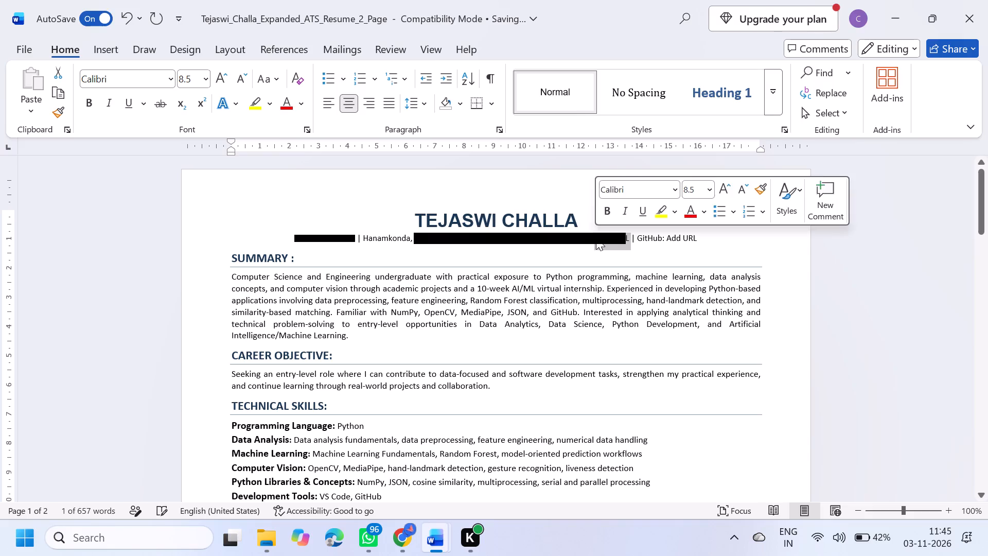
pyautogui.press('BackSpace')
# Hyperlink the word LinkedIn in the contact line to the profile URL copied from the open LinkedIn page in Chrome.
pyautogui.moveTo(611, 240); pyautogui.dragTo(590, 242)
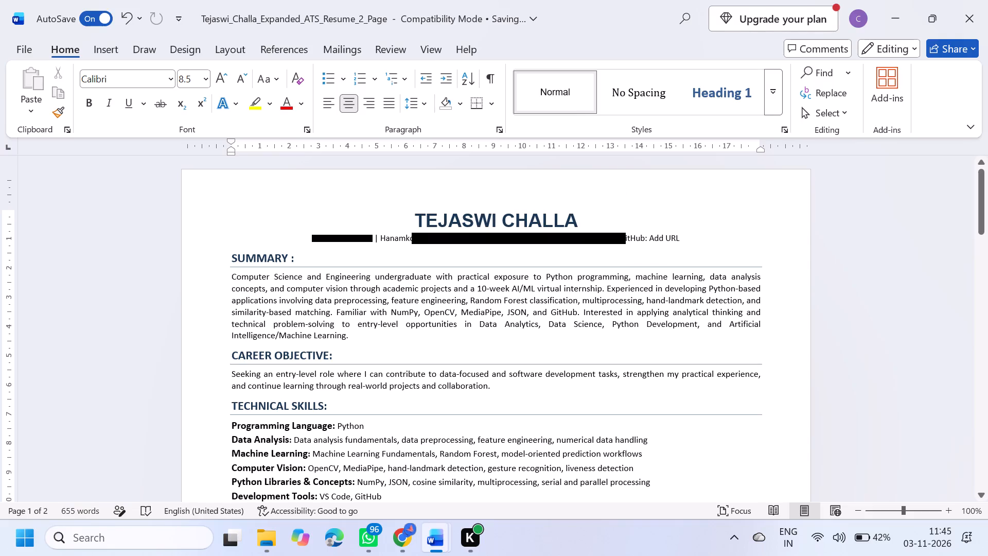
pyautogui.moveTo(590, 242); pyautogui.dragTo(581, 239)
pyautogui.click(675, 23)
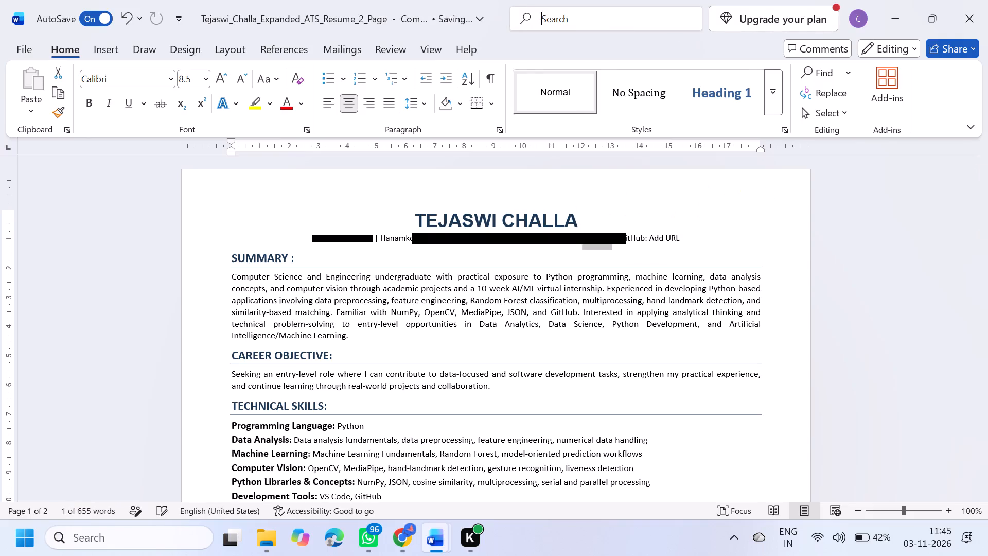
pyautogui.click(614, 20)
pyautogui.click(586, 72)
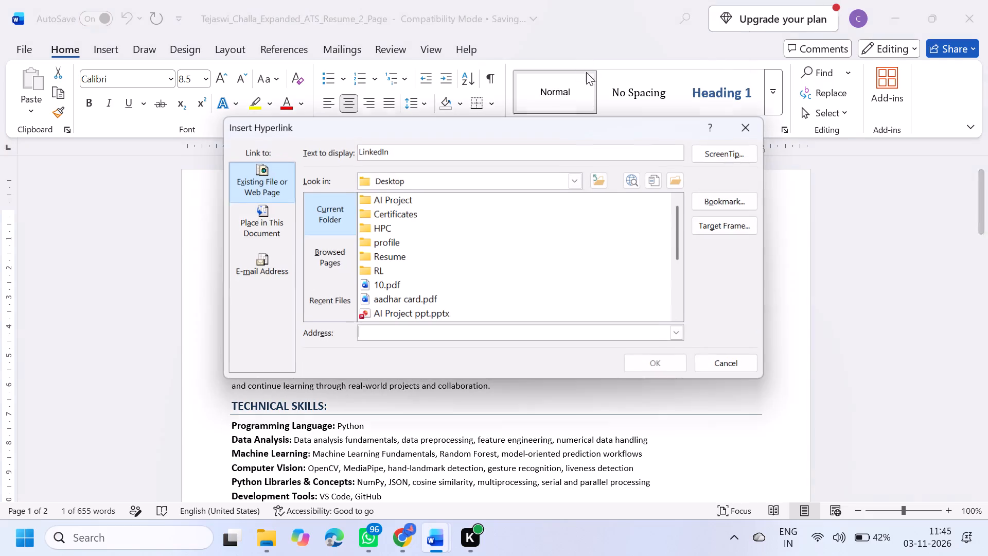
pyautogui.click(414, 535)
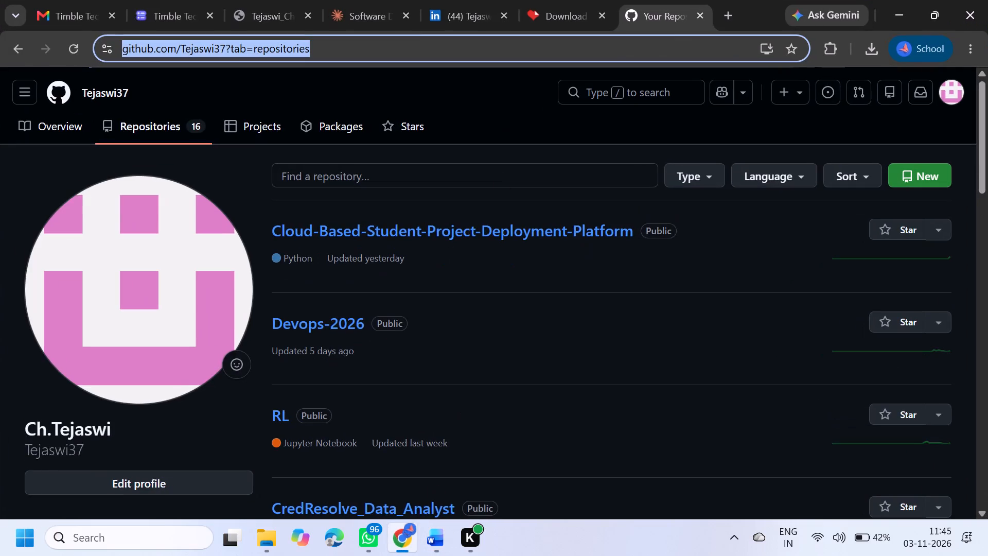
pyautogui.click(422, 24)
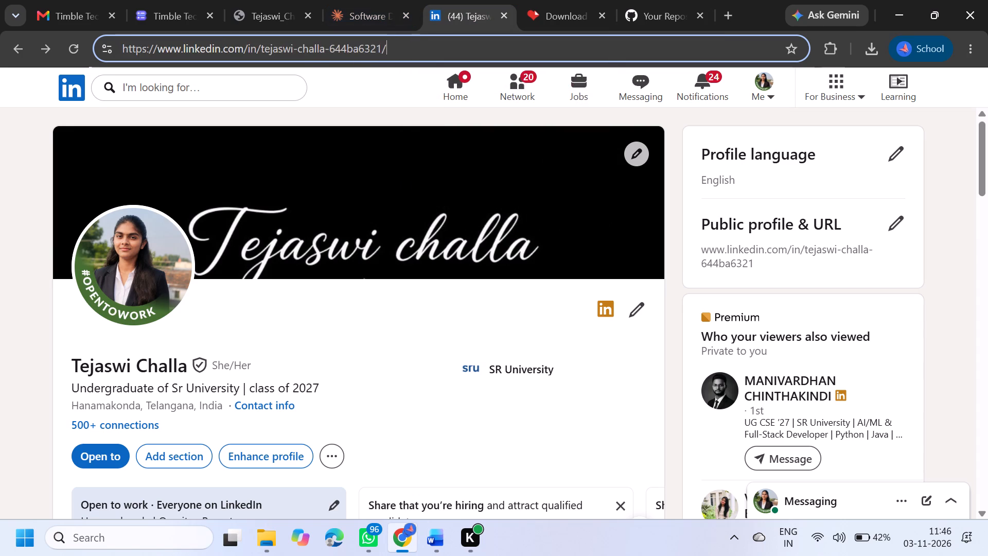
pyautogui.click(411, 40)
pyautogui.moveTo(411, 40); pyautogui.dragTo(67, 23)
pyautogui.hotkey('ctrl', 'c')
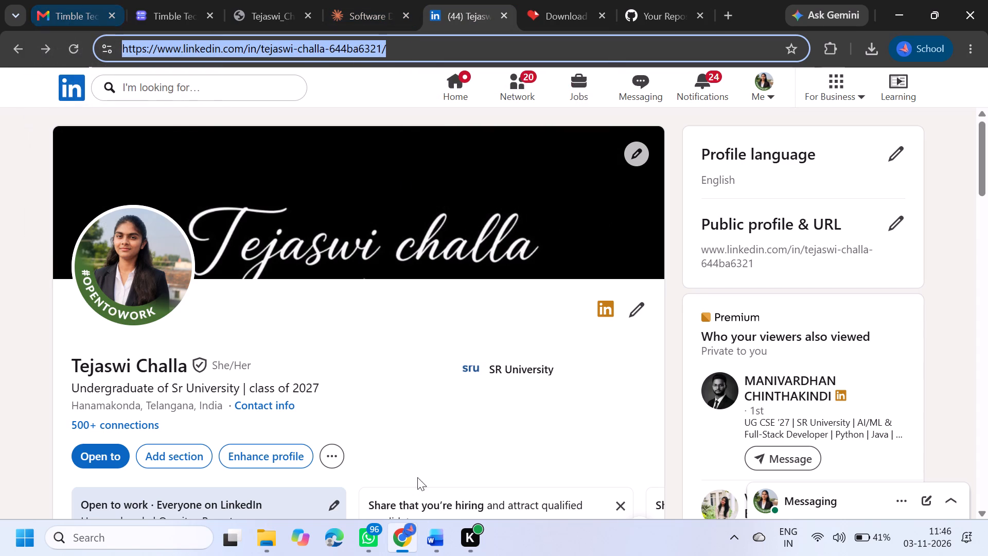
pyautogui.click(428, 539)
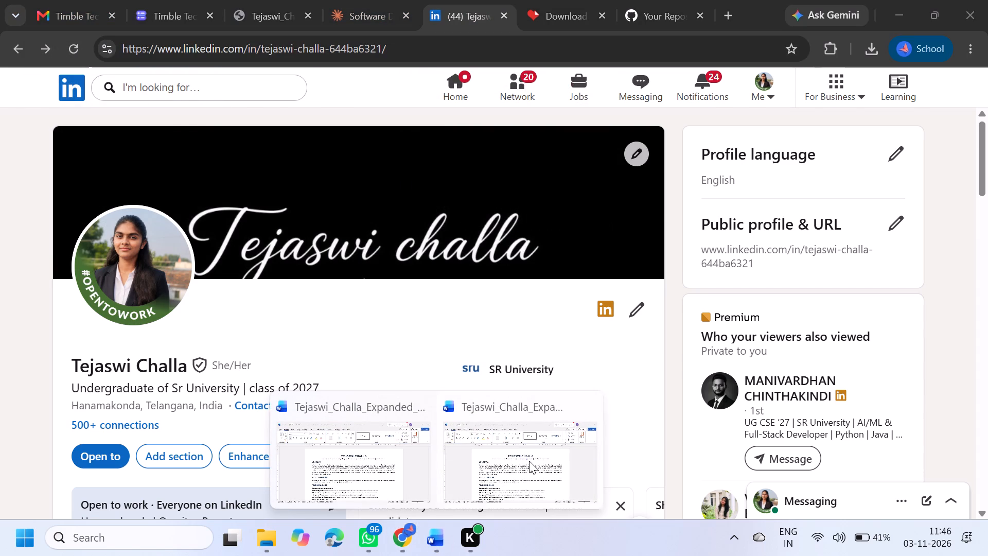
pyautogui.click(529, 460)
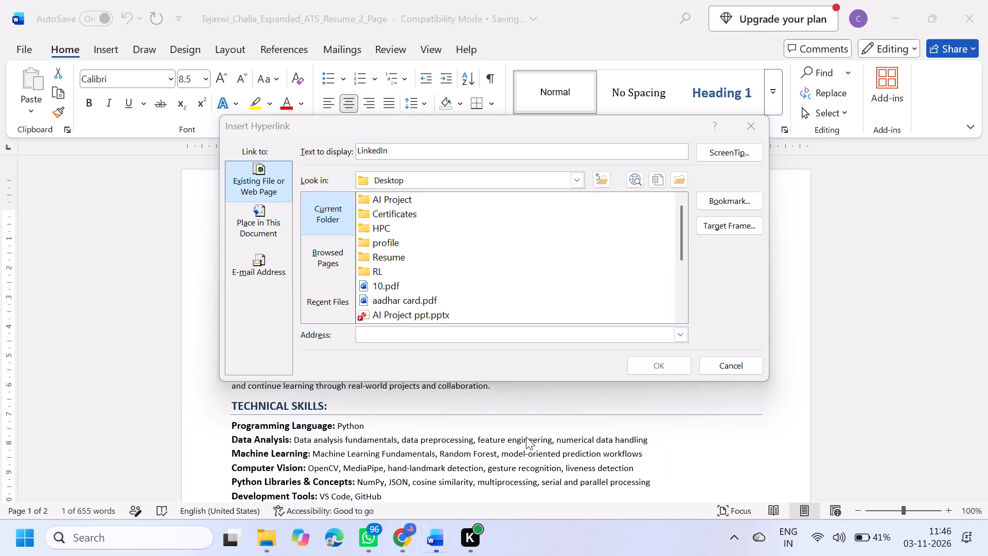
pyautogui.hotkey('ctrl', 'v')
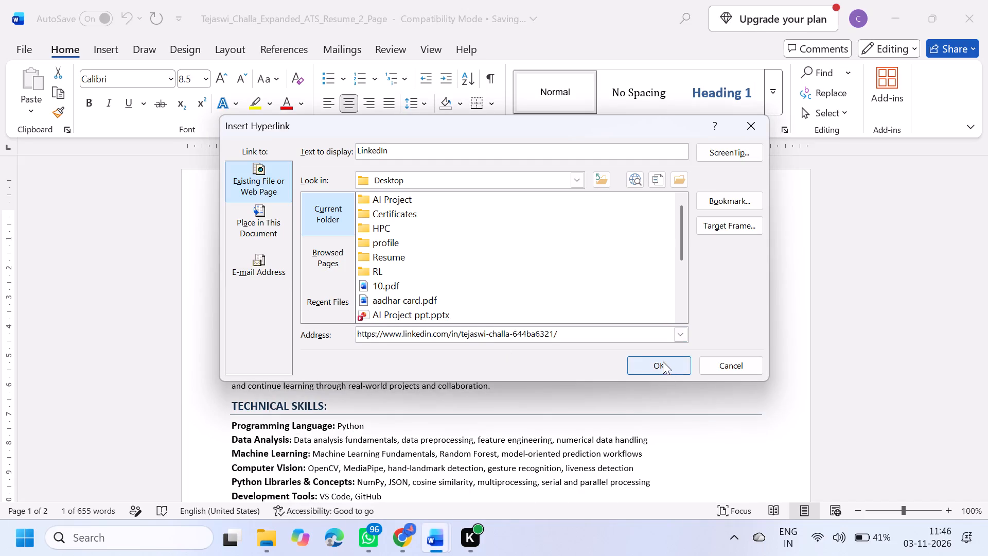
pyautogui.click(663, 361)
# Remove the ": Add URL" placeholder following GitHub in the contact line.
pyautogui.moveTo(681, 236); pyautogui.dragTo(674, 236)
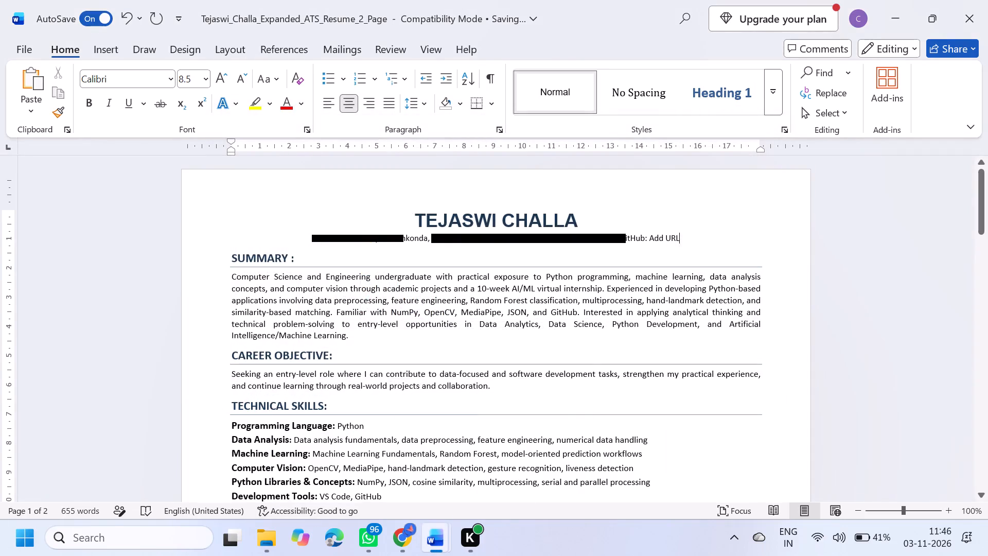
pyautogui.moveTo(674, 236); pyautogui.dragTo(646, 234)
pyautogui.press('BackSpace')
pyautogui.press('BackSpace')
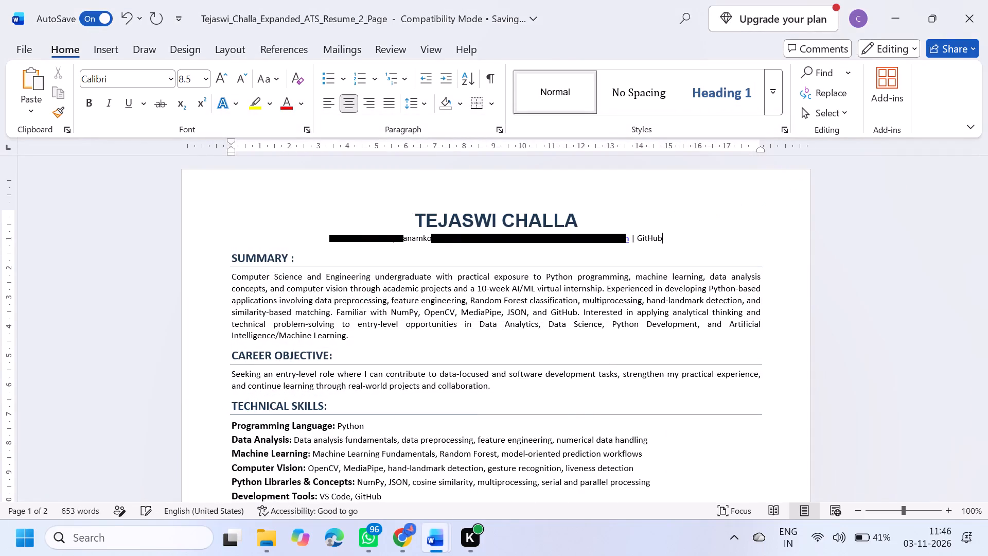
# Select the word GitHub in the contact line, then try to copy the address of the GitHub repositories page in Chrome.
pyautogui.moveTo(663, 234); pyautogui.dragTo(637, 237)
pyautogui.click(403, 545)
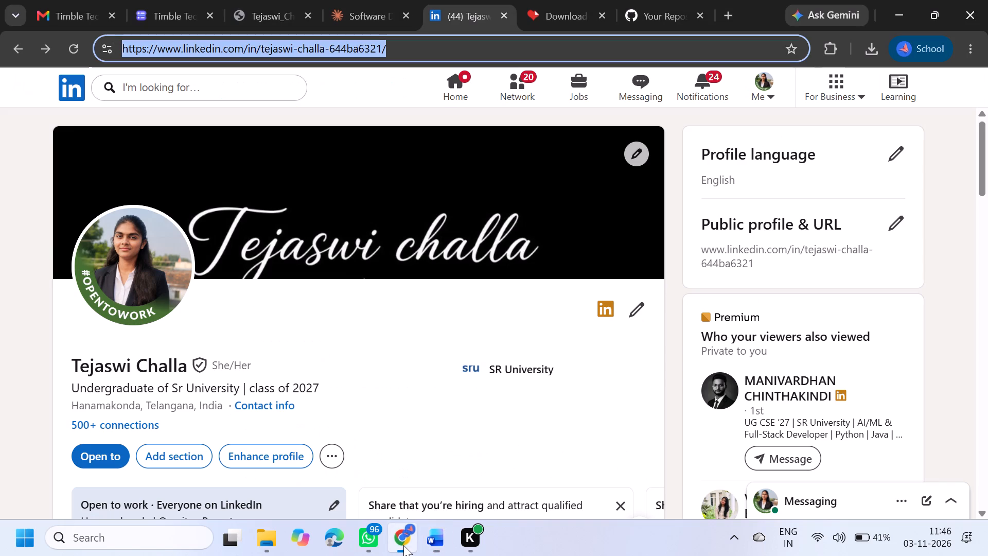
pyautogui.click(687, 16)
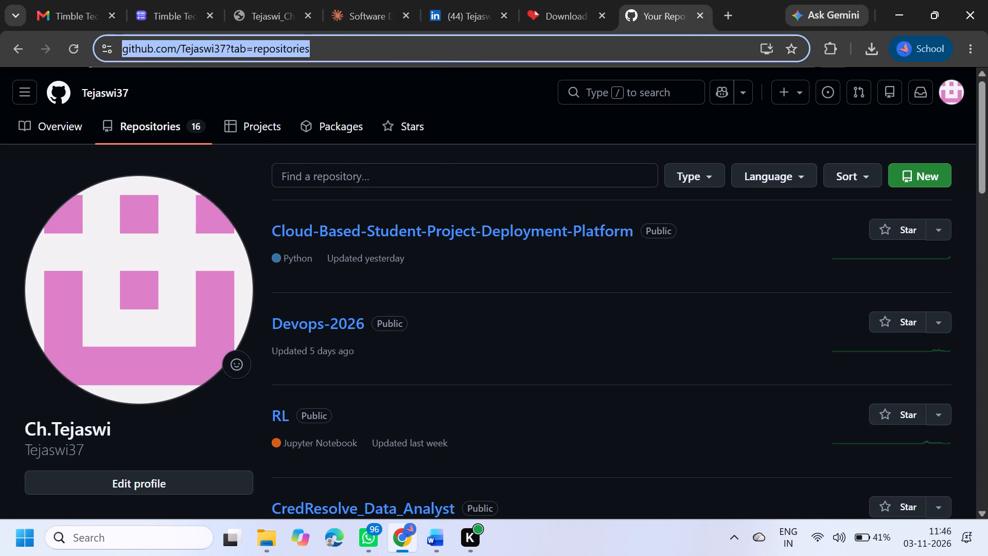
pyautogui.click(454, 50)
pyautogui.moveTo(454, 50); pyautogui.dragTo(139, 20)
pyautogui.hotkey('shift', 'c')
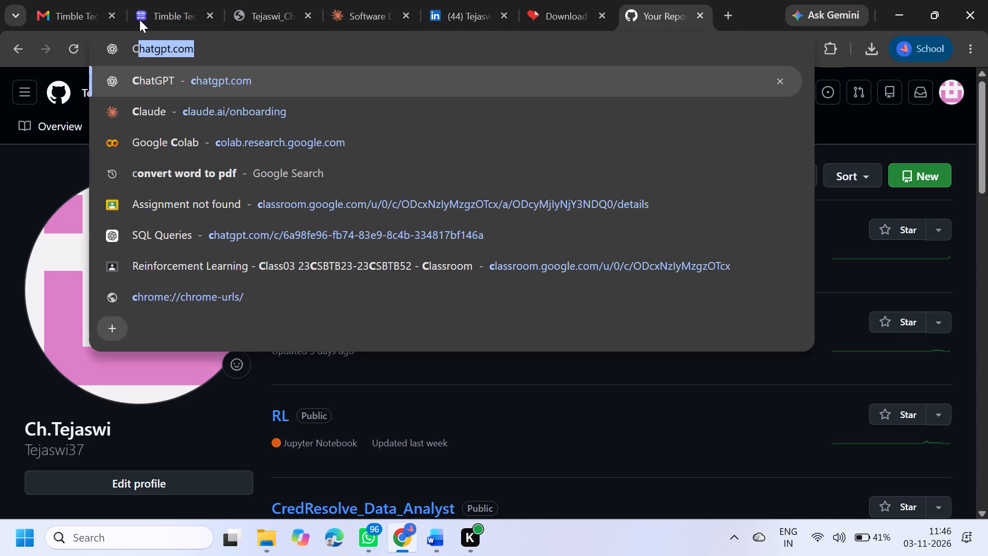
pyautogui.hotkey('ctrl', 'z')
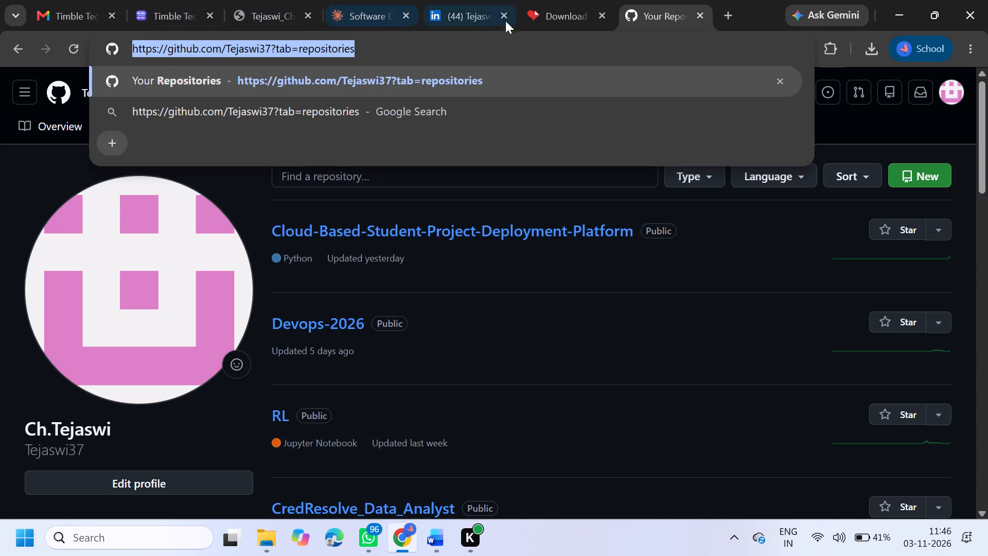
# Look over the GitHub profile overview page, then return to the repositories page.
pyautogui.click(880, 127)
pyautogui.click(941, 94)
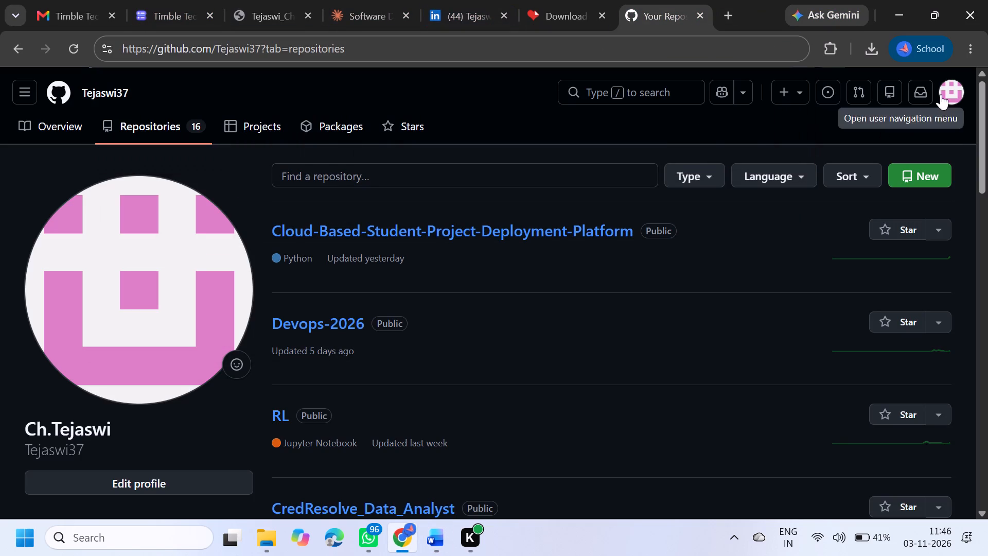
pyautogui.moveTo(833, 215); pyautogui.dragTo(843, 206)
pyautogui.click(843, 206)
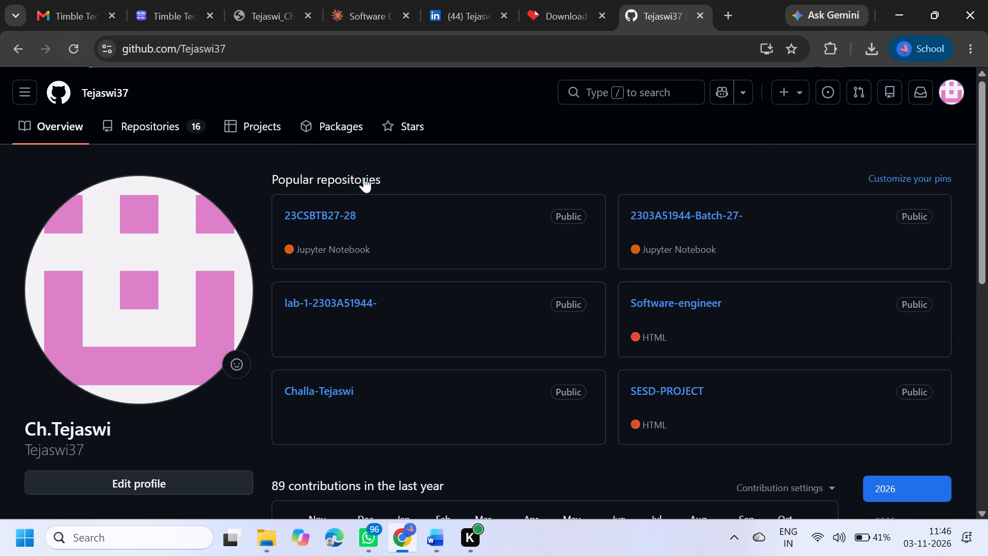
pyautogui.hscroll(1, 596, 299)
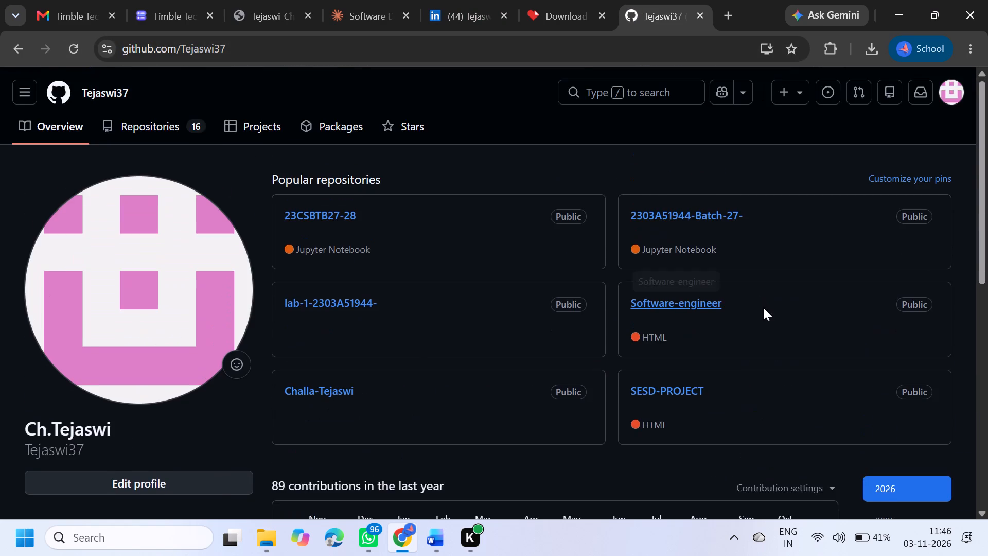
pyautogui.hscroll(1, 763, 307)
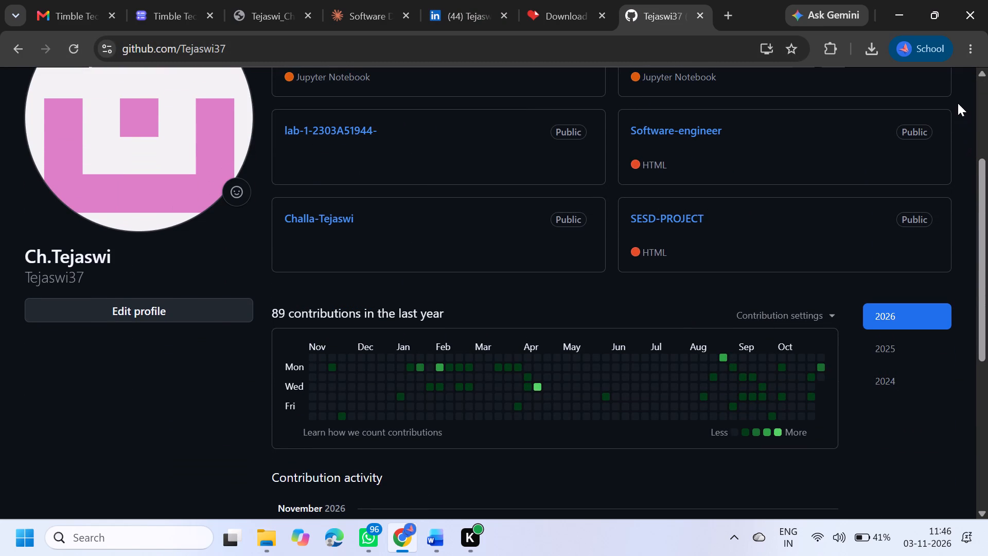
pyautogui.click(958, 103)
pyautogui.click(948, 81)
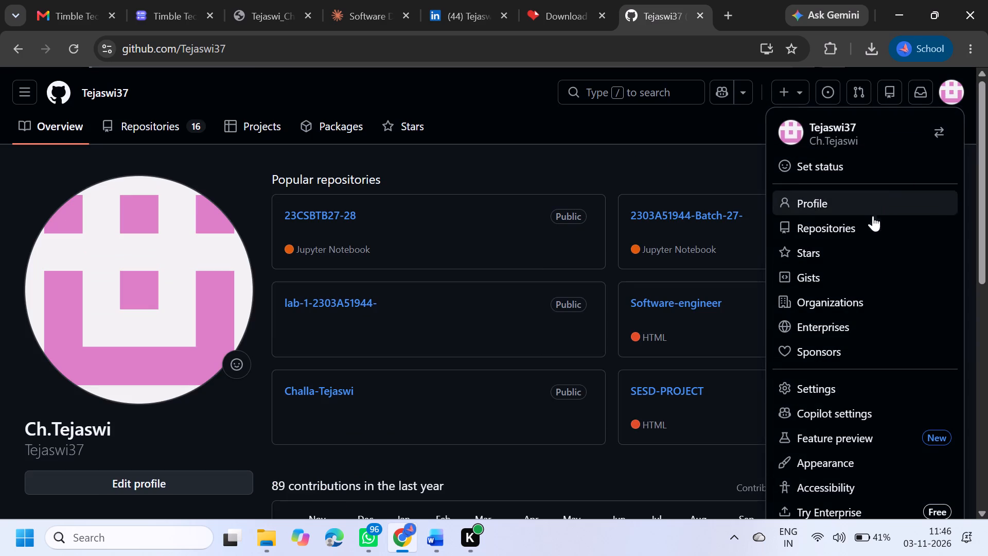
pyautogui.click(870, 218)
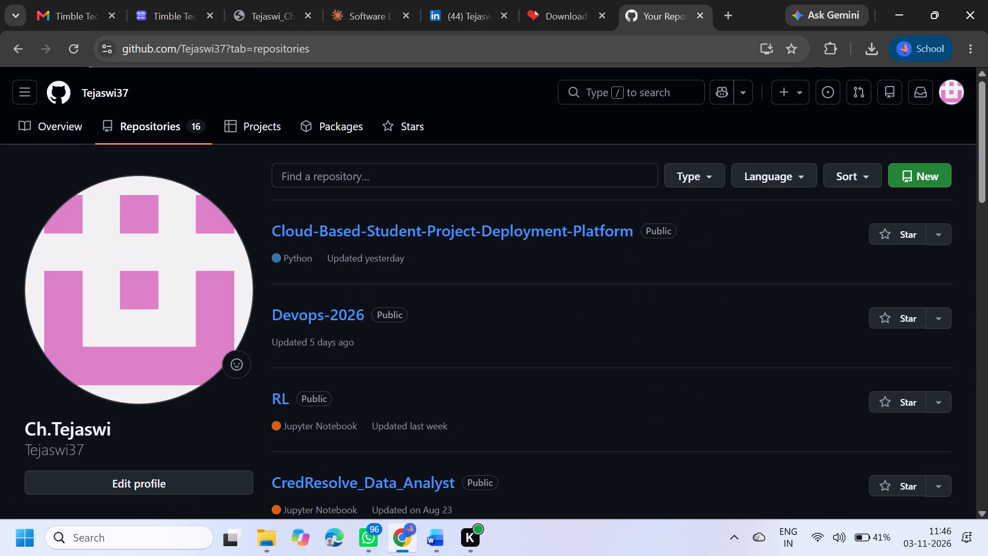
# Copy the GitHub repositories page URL and, in Word, hyperlink the word GitHub in the contact line to it.
pyautogui.moveTo(315, 57); pyautogui.dragTo(89, 34)
pyautogui.hotkey('ctrl', 'c')
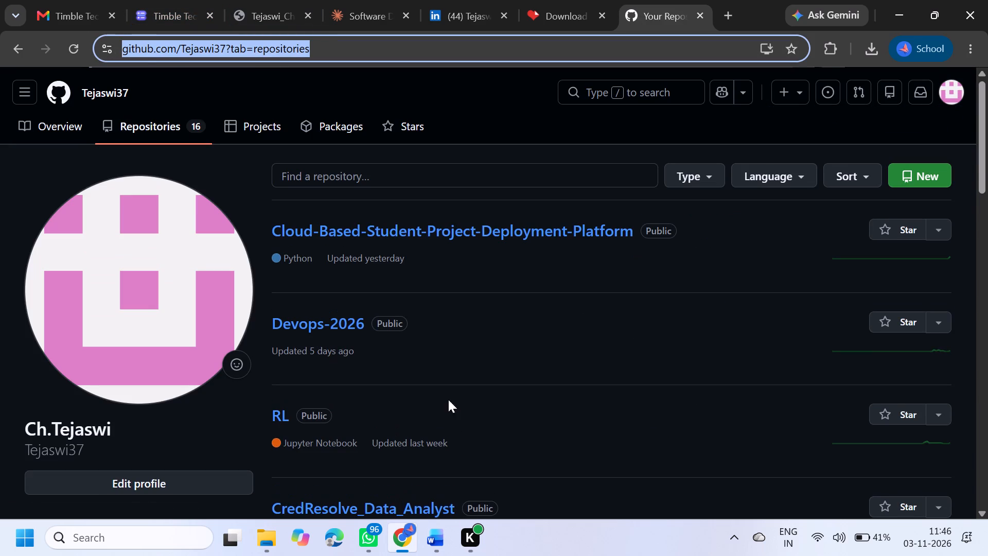
pyautogui.click(506, 460)
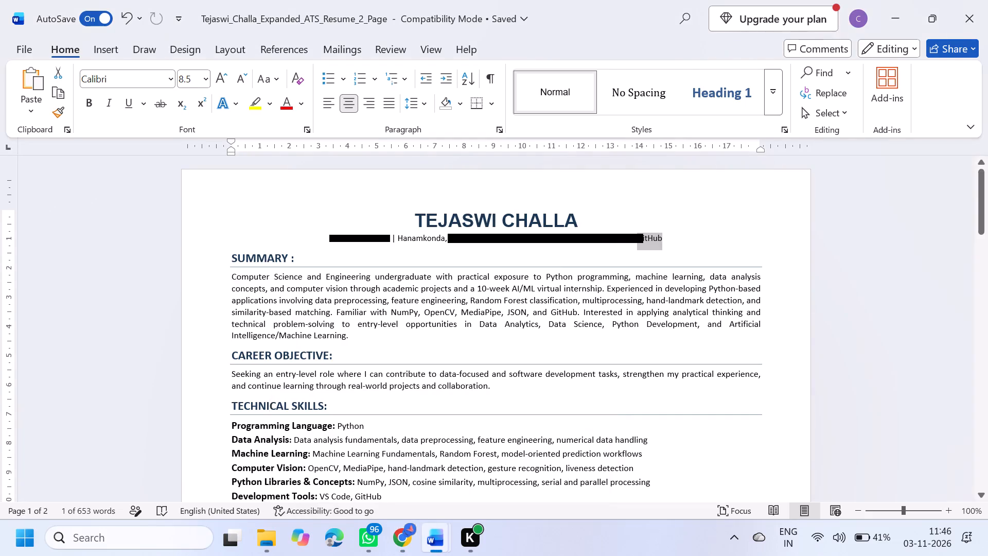
pyautogui.click(679, 25)
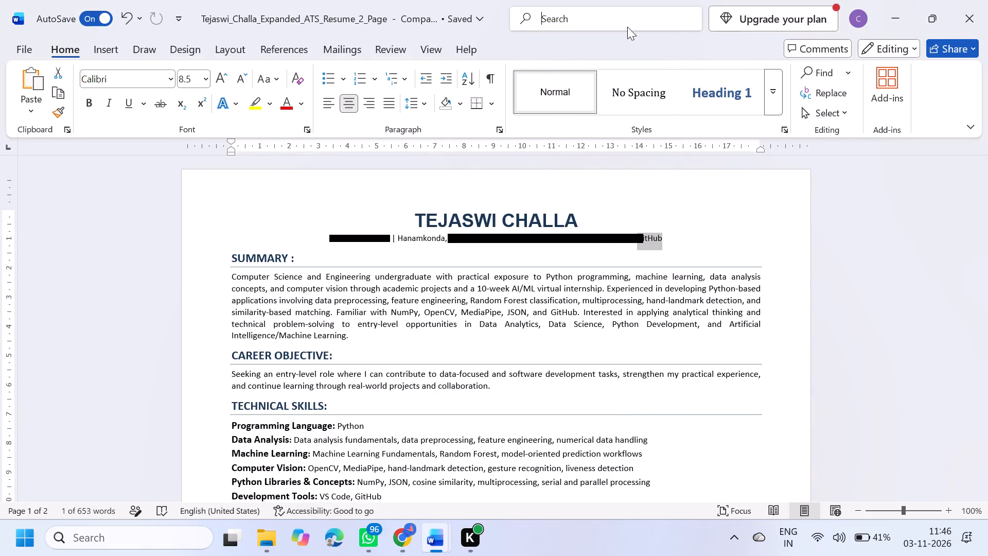
pyautogui.moveTo(627, 27); pyautogui.dragTo(601, 59)
pyautogui.click(594, 69)
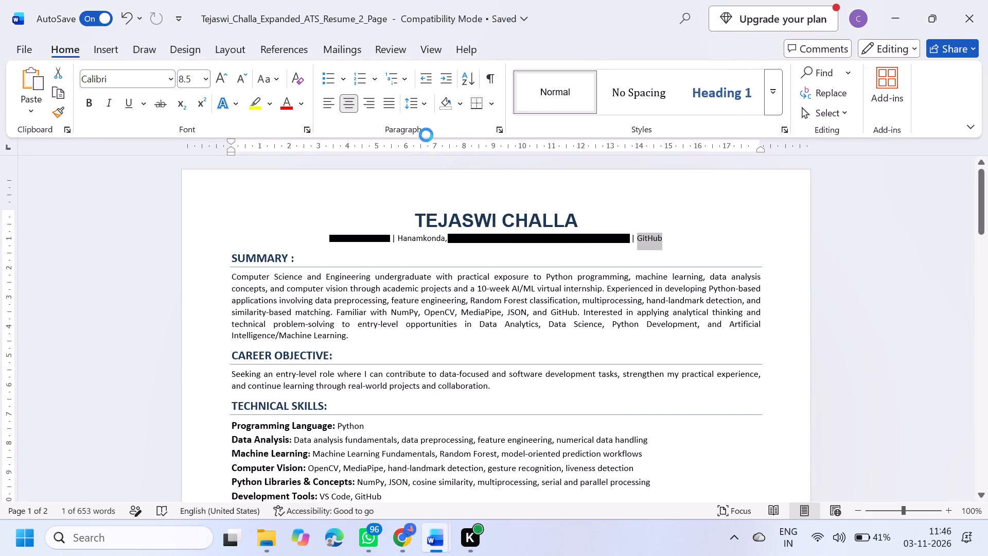
pyautogui.hotkey('ctrl', 'v')
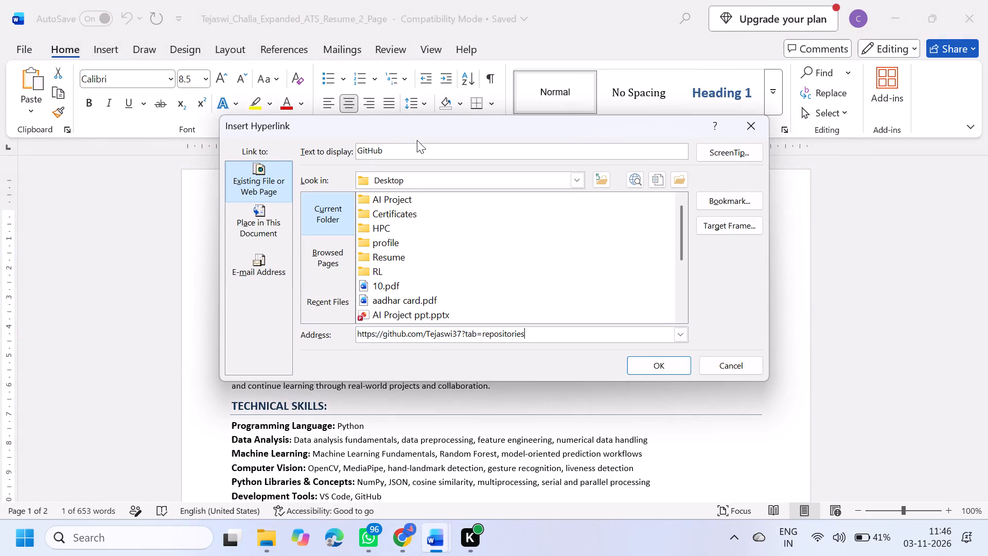
pyautogui.click(648, 356)
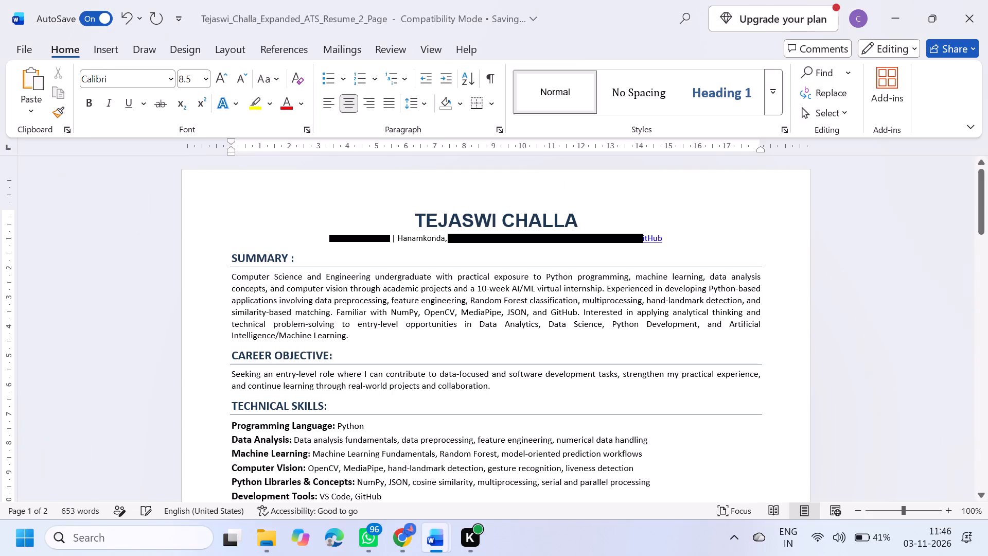
# Save the resume document.
pyautogui.hotkey('ctrl', 's')
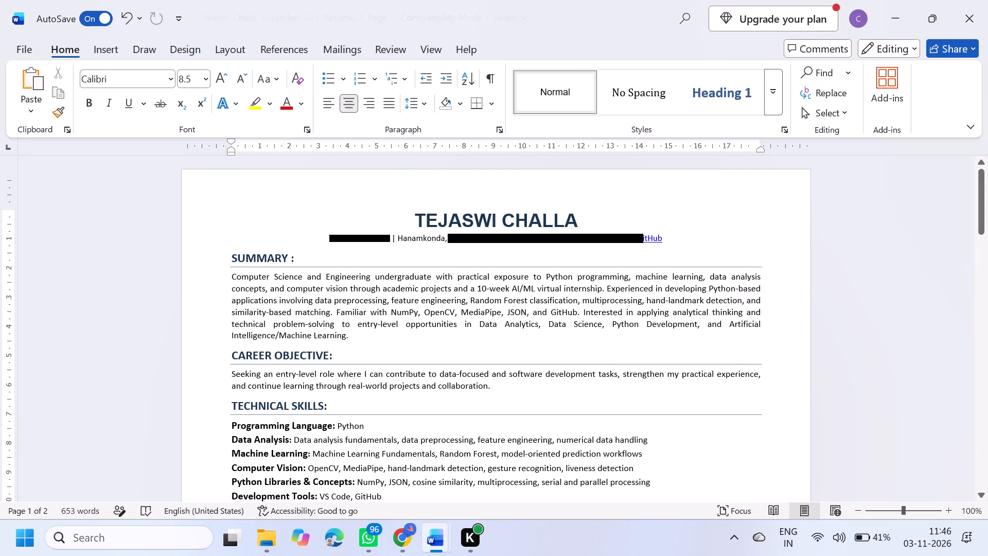
# Close the saved resume document and refresh the desktop.
pyautogui.click(987, 0)
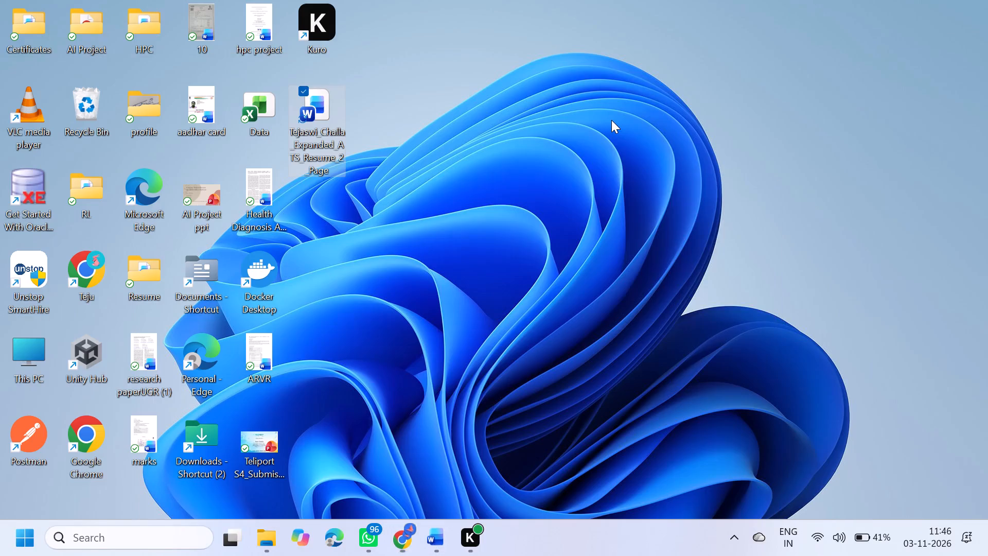
pyautogui.rightClick(611, 120)
pyautogui.click(663, 199)
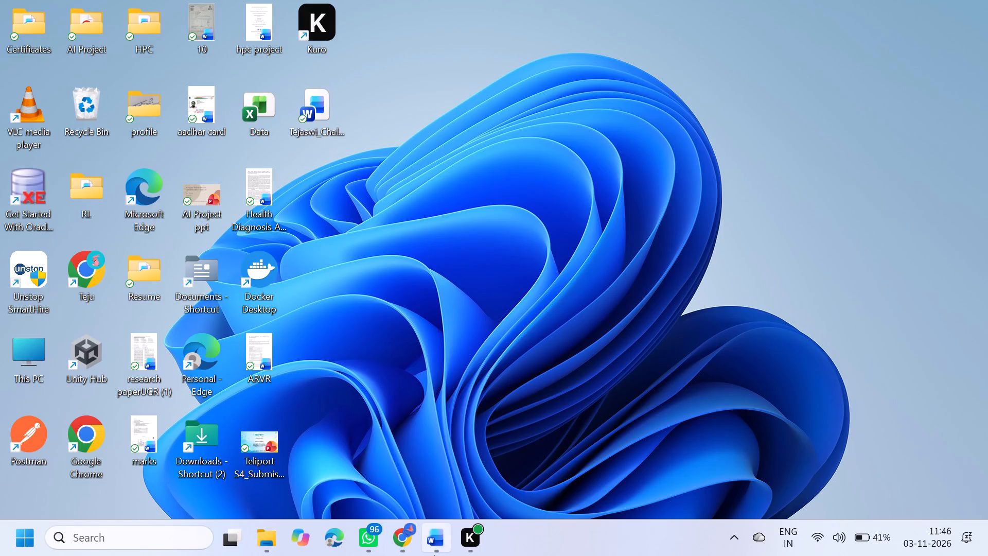
# In Chrome, return to iLovePDF's Word to PDF converter and load the expanded two-page ATS resume from the Desktop folder.
pyautogui.click(413, 543)
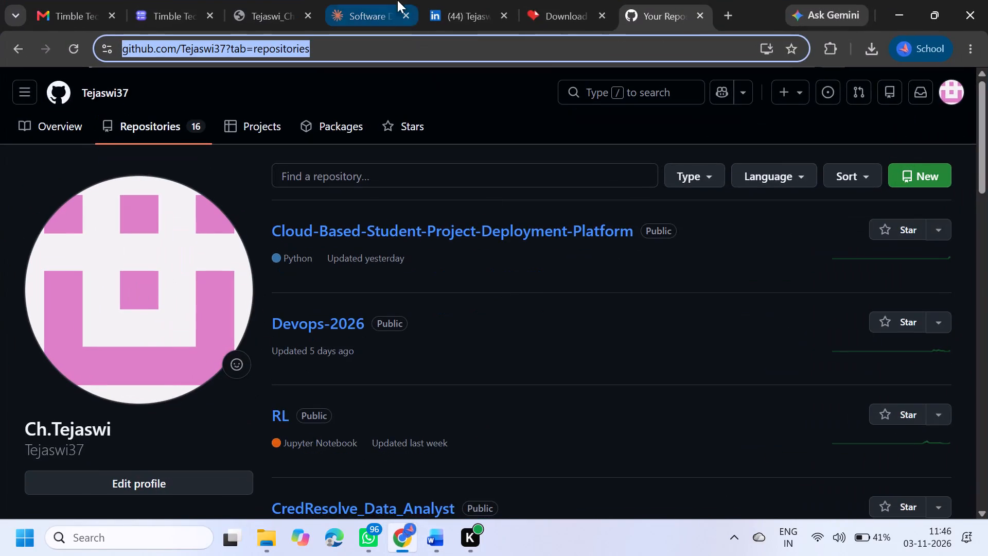
pyautogui.click(544, 13)
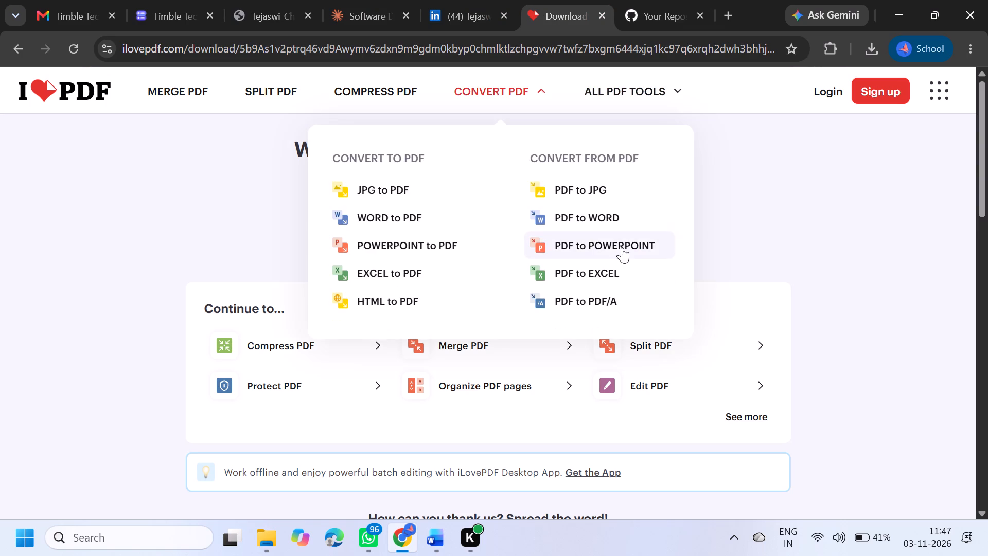
pyautogui.scroll(2, 437, 231)
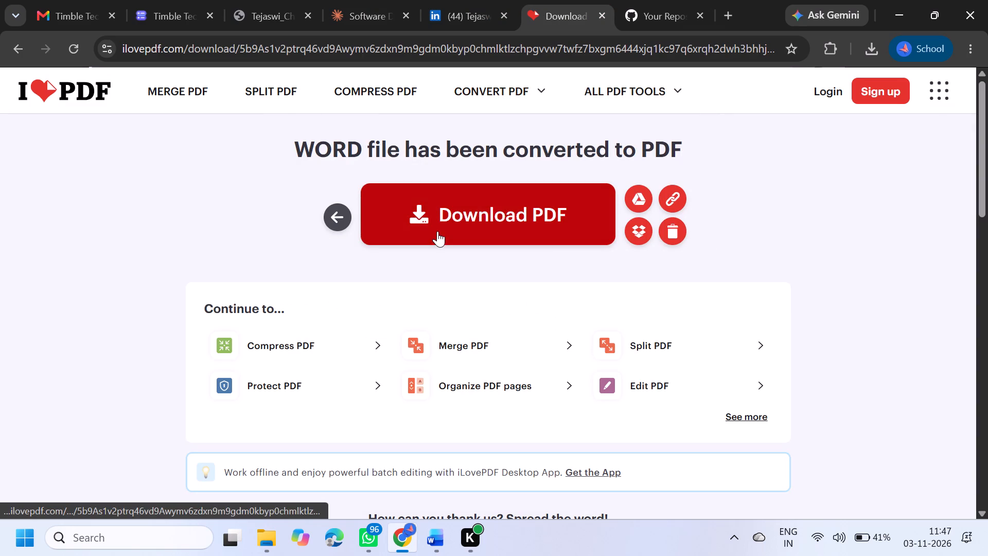
pyautogui.scroll(2, 437, 231)
pyautogui.click(13, 49)
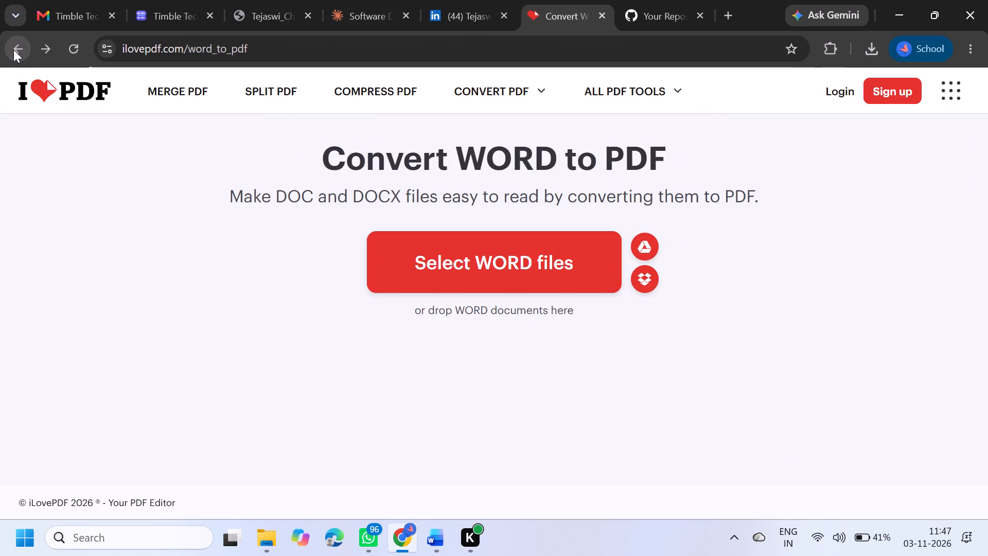
pyautogui.click(429, 241)
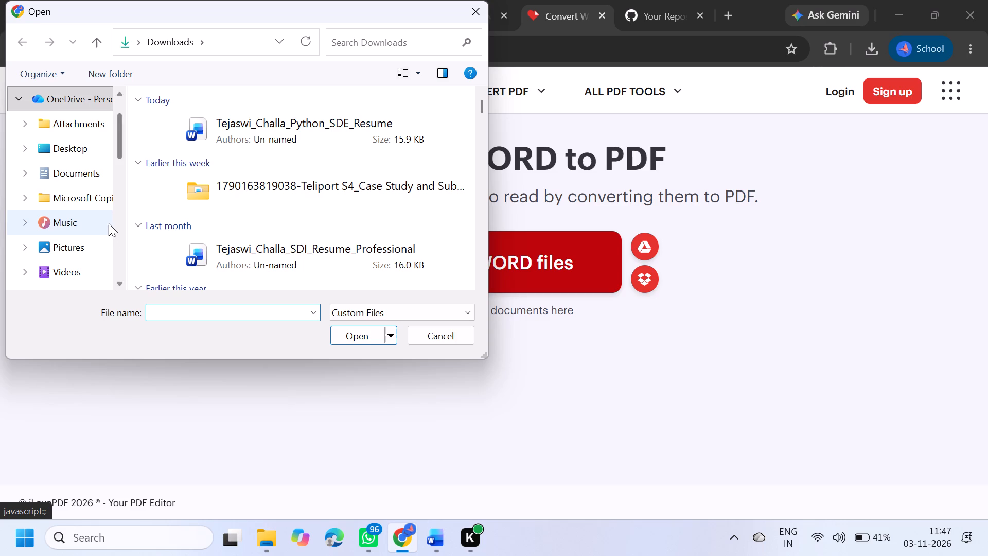
pyautogui.scroll(-1, 109, 223)
pyautogui.scroll(1, 89, 150)
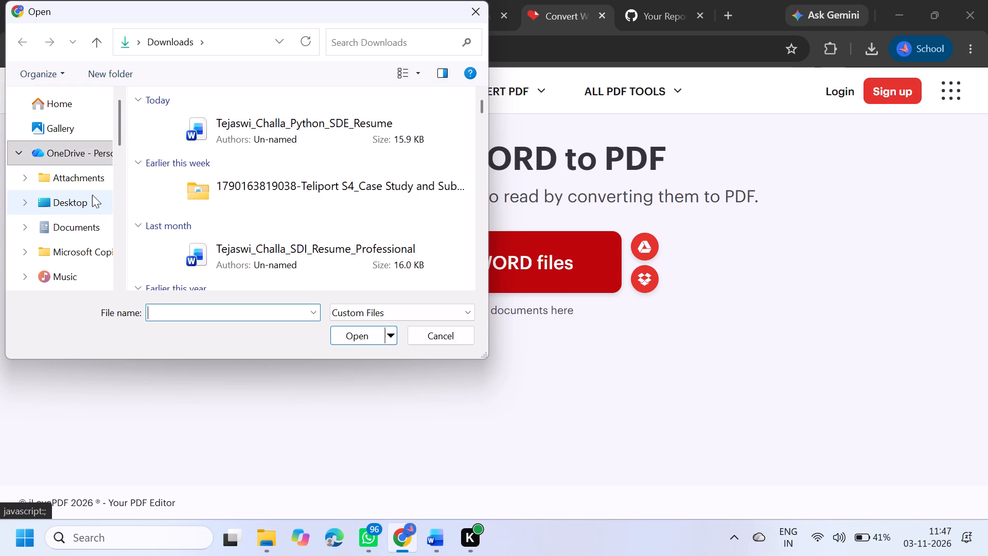
pyautogui.click(92, 192)
pyautogui.click(395, 40)
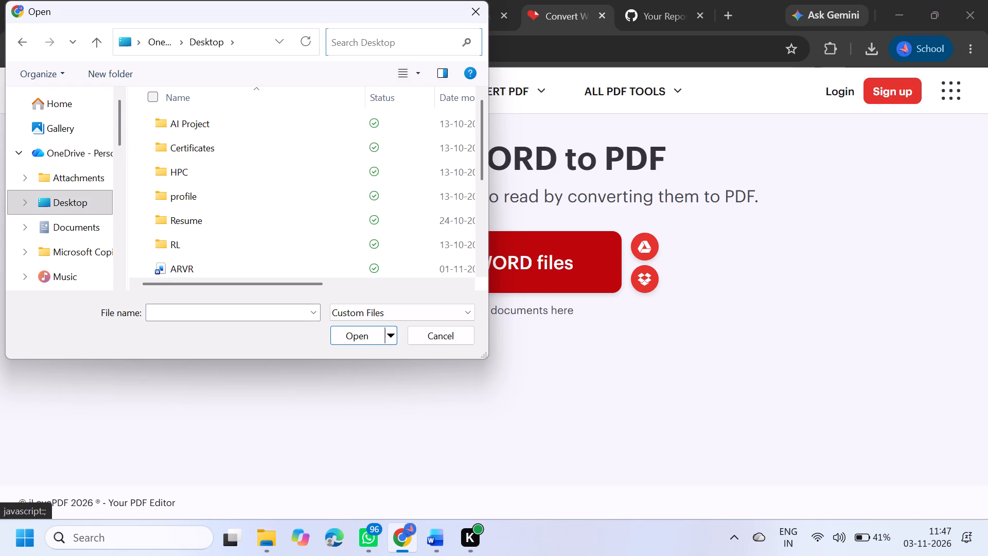
pyautogui.scroll(-1, 249, 204)
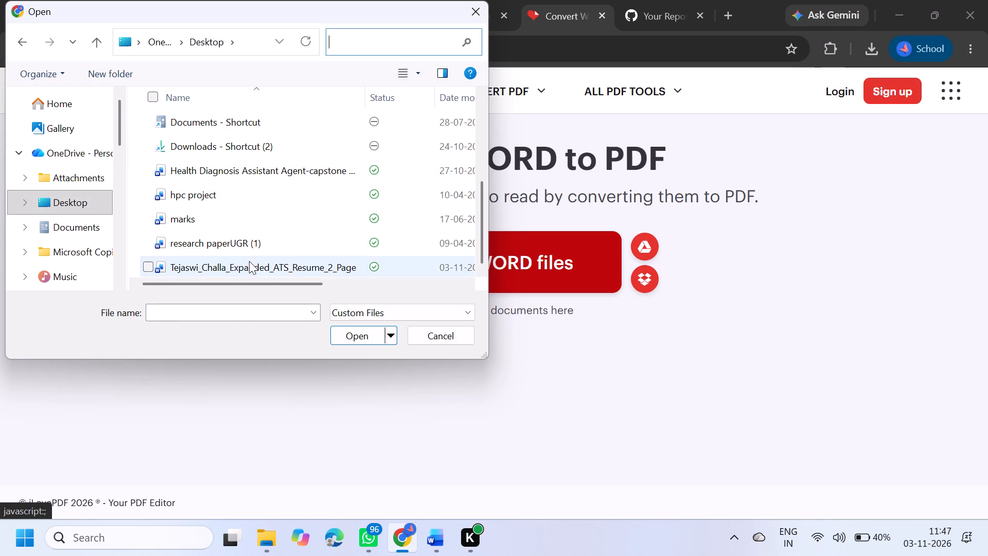
pyautogui.click(249, 264)
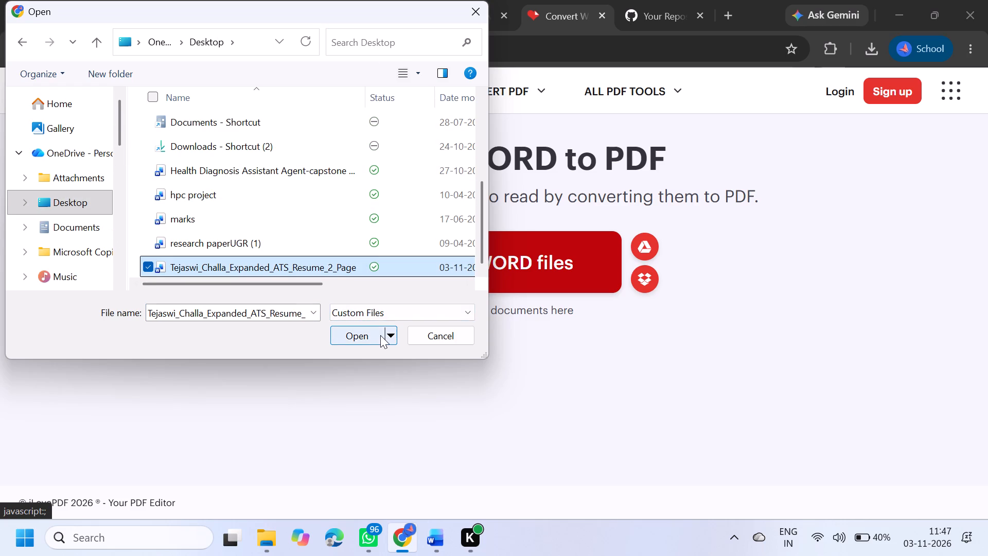
pyautogui.click(380, 335)
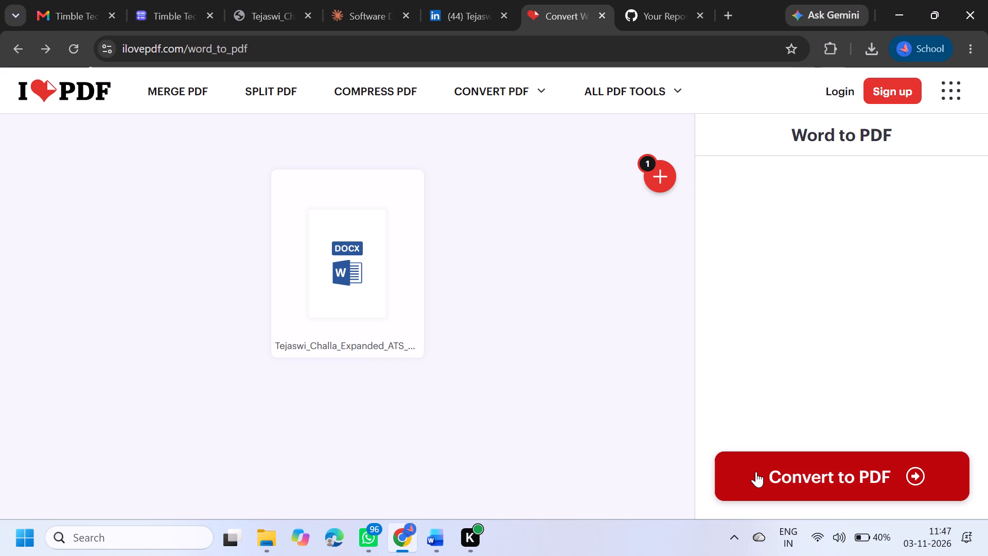
# Convert the loaded expanded two-page ATS resume to PDF and let it download.
pyautogui.click(930, 493)
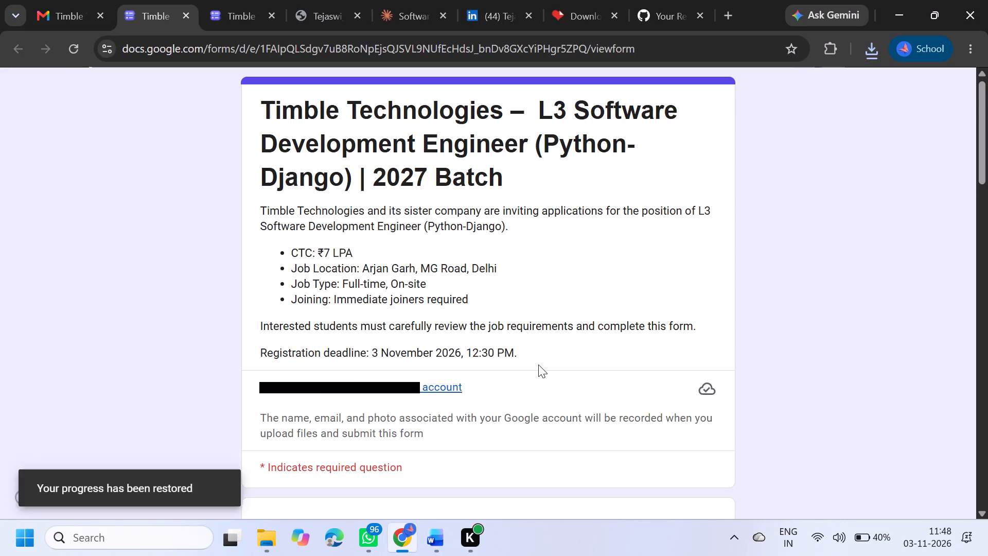
# In the registration form's PDF file upload question, browse the computer's files for the resume PDF.
pyautogui.scroll(-8, 413, 377)
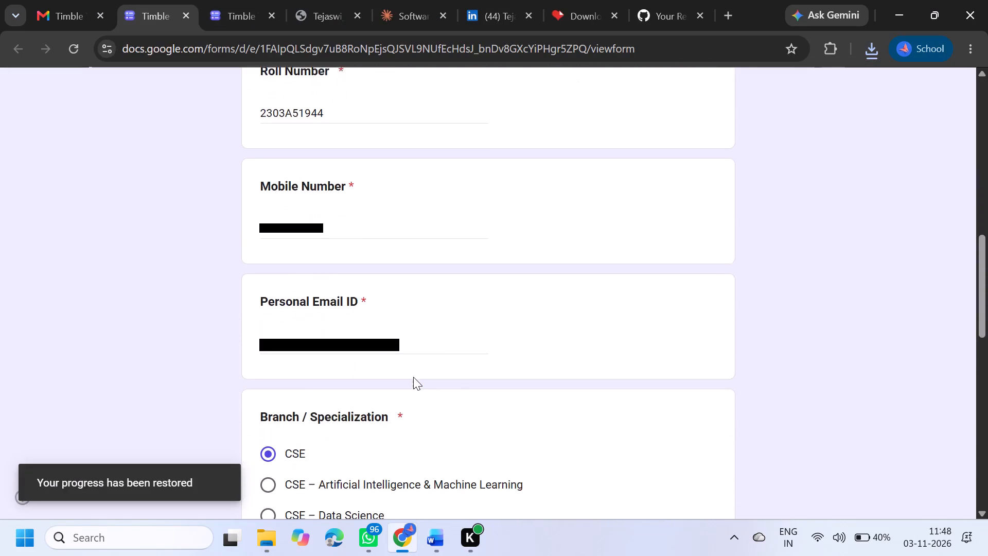
pyautogui.scroll(-5, 413, 377)
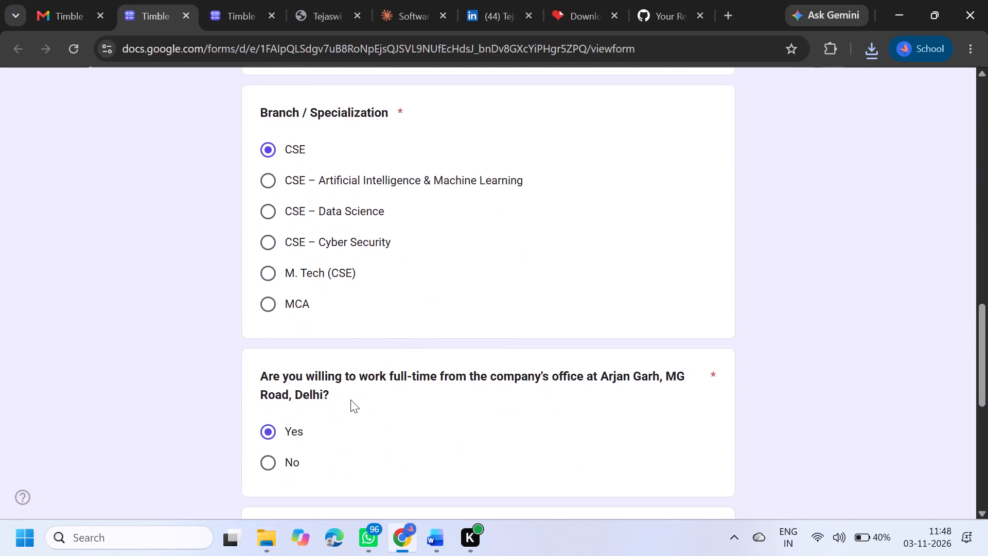
pyautogui.scroll(-3, 350, 399)
pyautogui.click(323, 337)
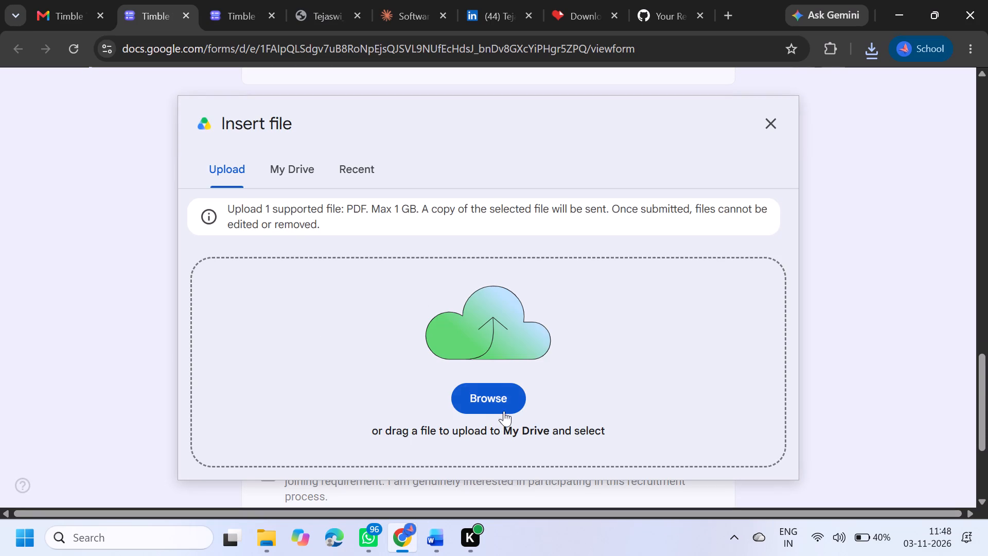
pyautogui.click(512, 397)
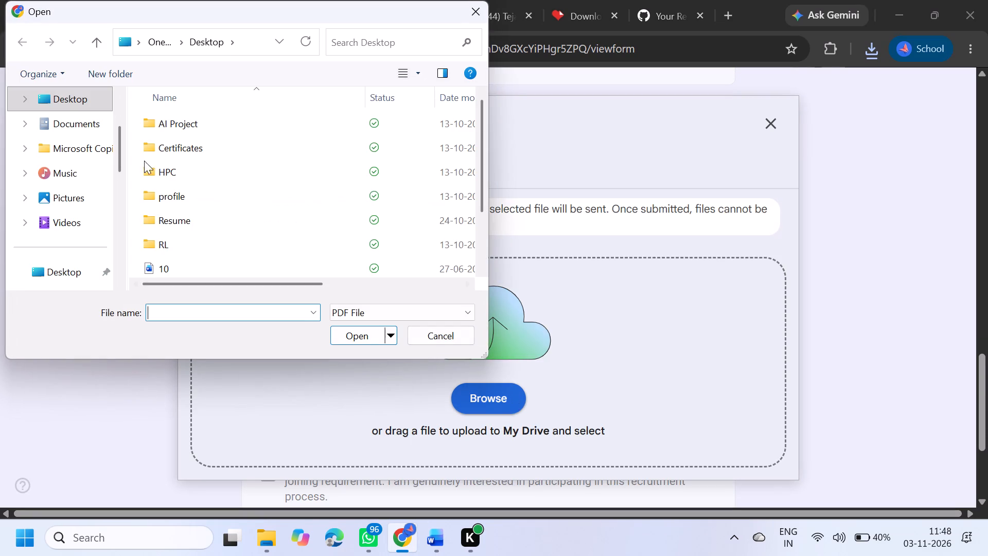
# Upload the expanded two-page ATS resume PDF from Downloads to the form's updated resume question.
pyautogui.scroll(-1, 77, 271)
pyautogui.click(81, 196)
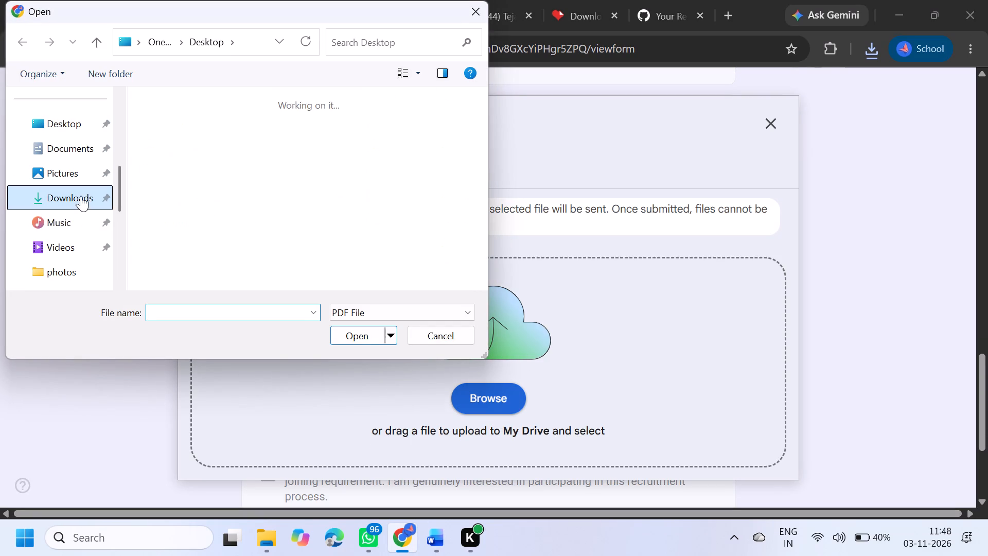
pyautogui.click(263, 167)
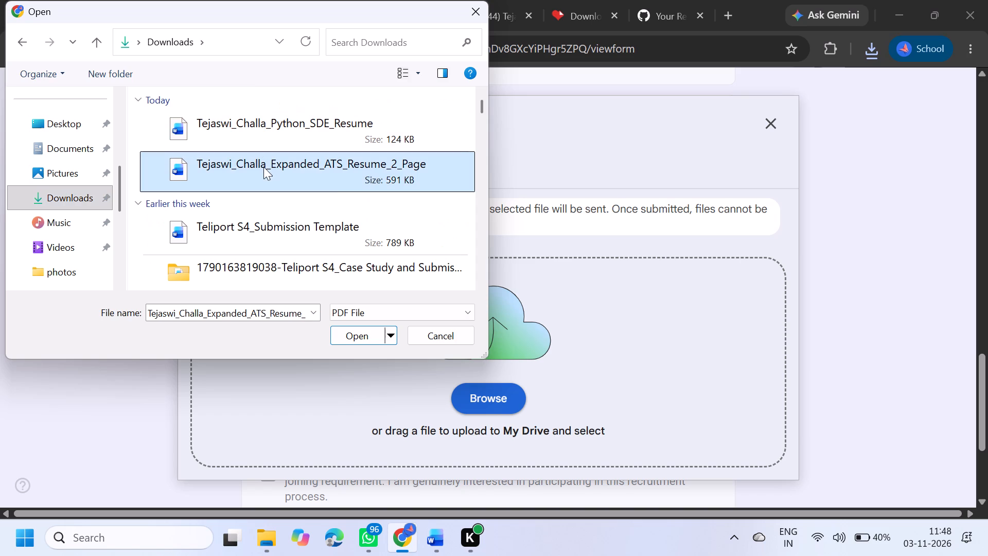
pyautogui.click(361, 329)
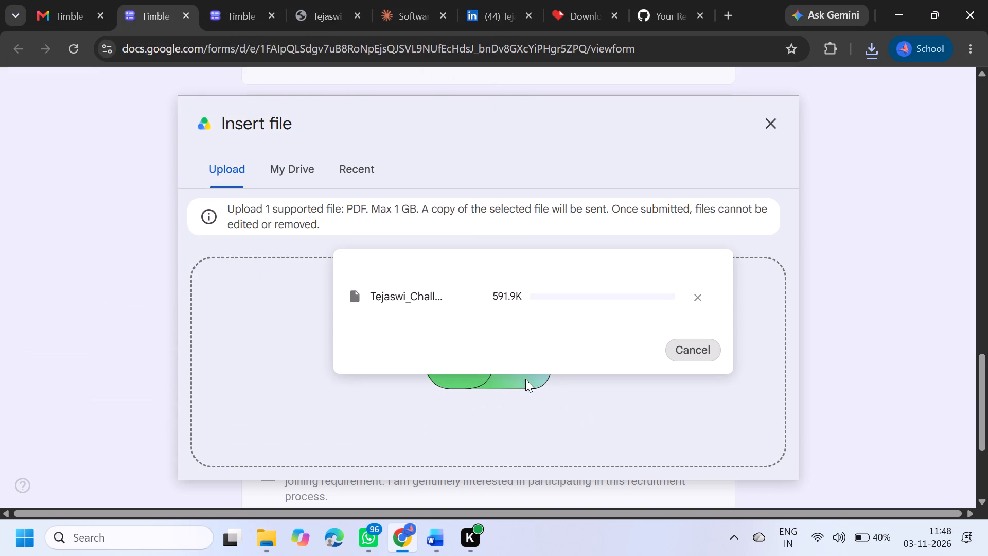
# Open the resume PDF attached to the form, look over its pages, and close the preview.
pyautogui.click(341, 337)
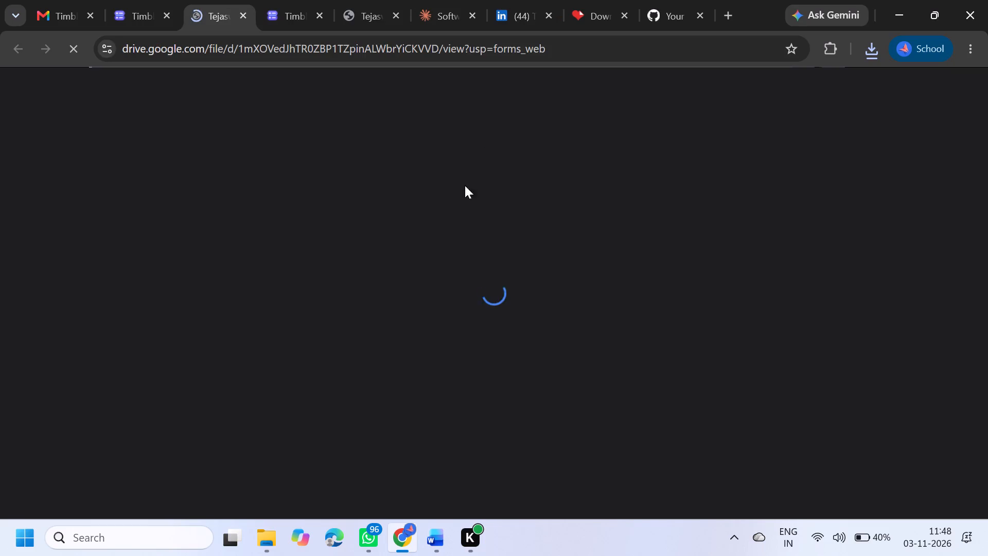
pyautogui.scroll(-3, 454, 233)
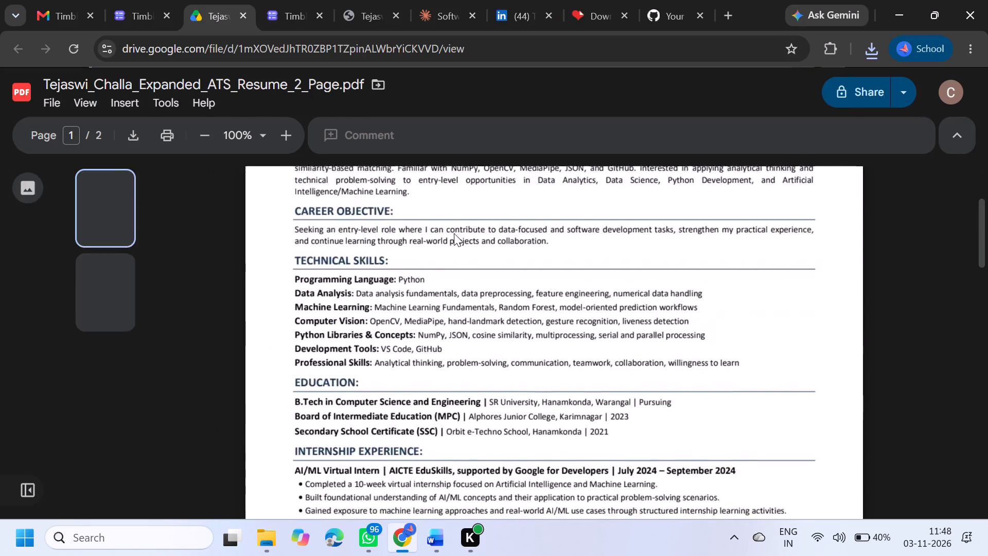
pyautogui.scroll(-9, 454, 233)
pyautogui.scroll(2, 454, 233)
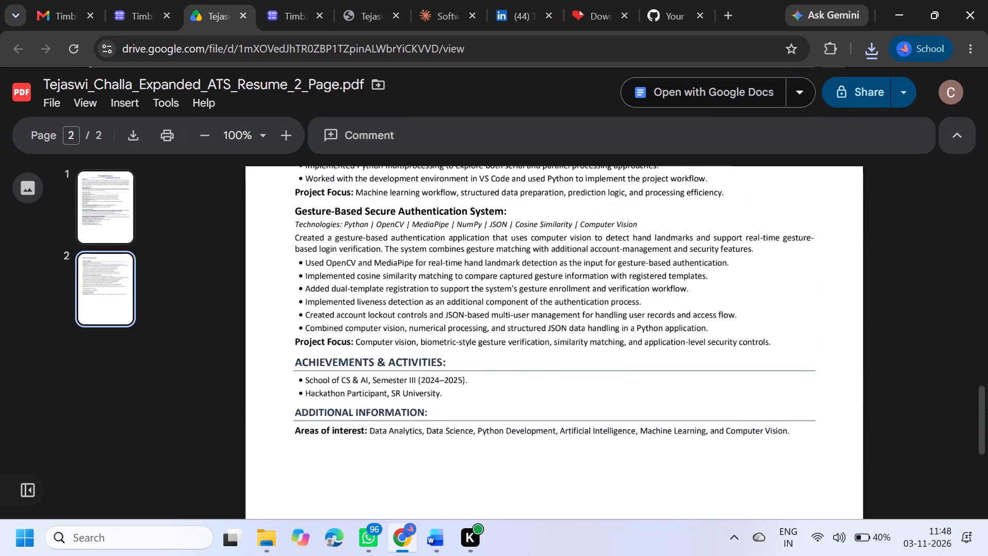
pyautogui.scroll(1, 454, 233)
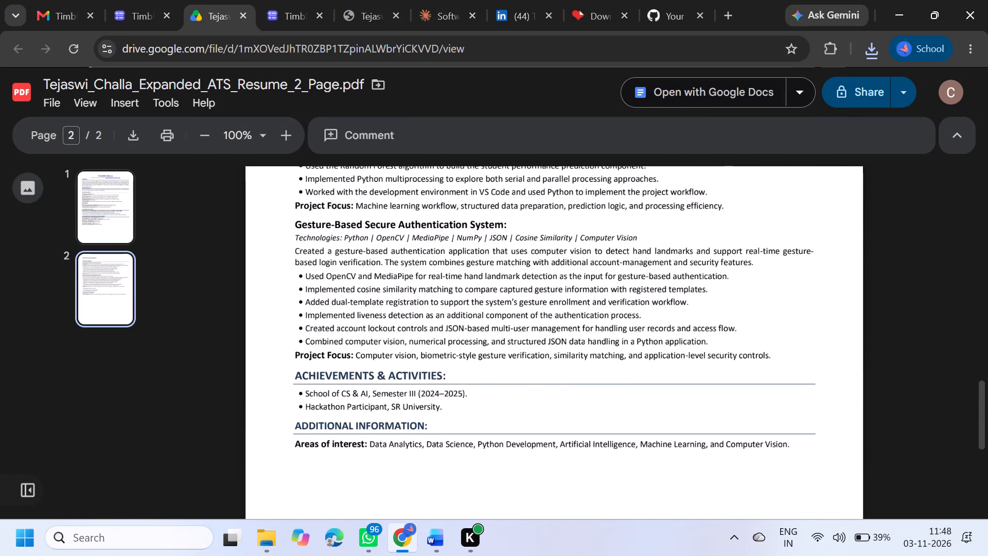
pyautogui.scroll(2, 454, 233)
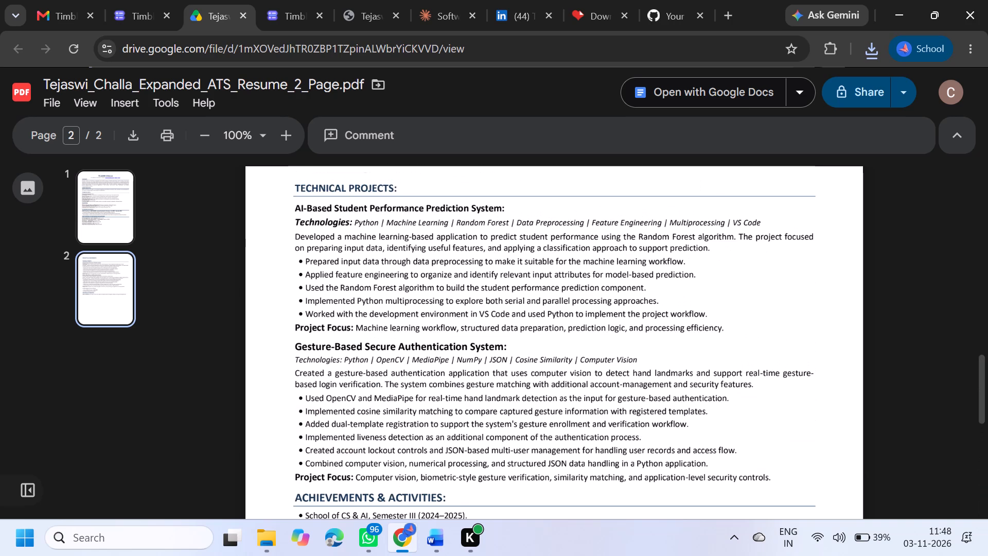
pyautogui.click(242, 15)
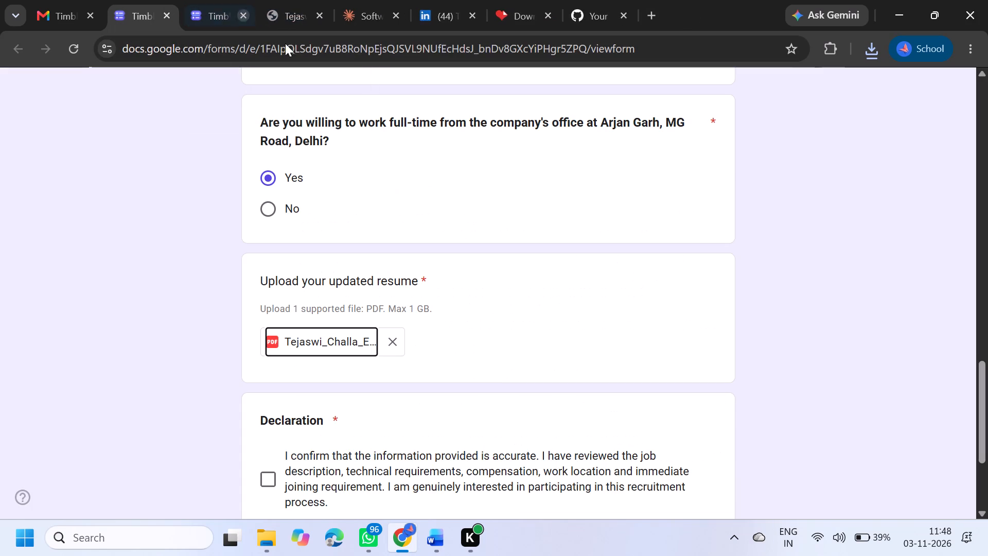
# Accept the declaration and submit the Timble Technologies application form.
pyautogui.scroll(-2, 373, 383)
pyautogui.click(275, 350)
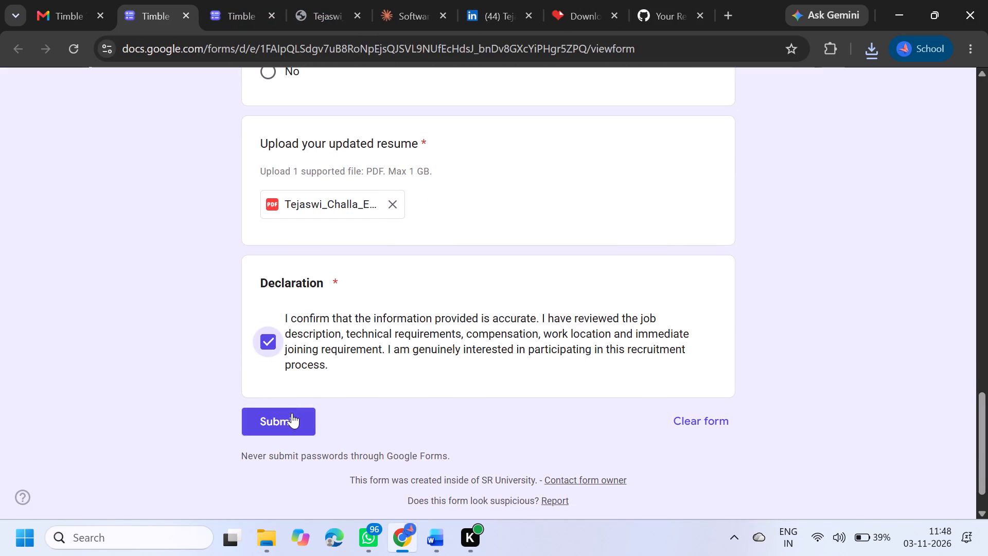
pyautogui.click(291, 414)
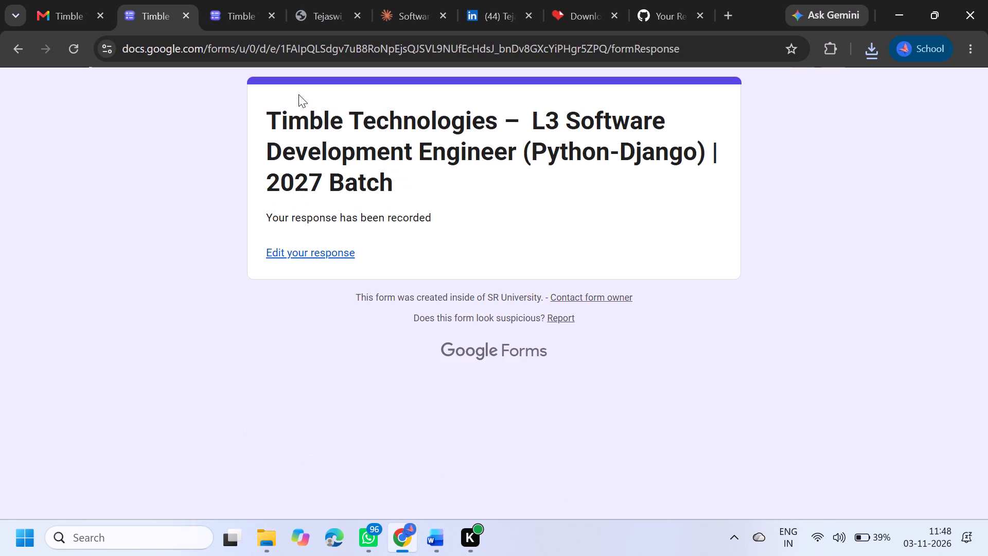
# In a new tab, search Google for ats score checker and open Enhancv's Free ATS Resume Checker.
pyautogui.click(733, 14)
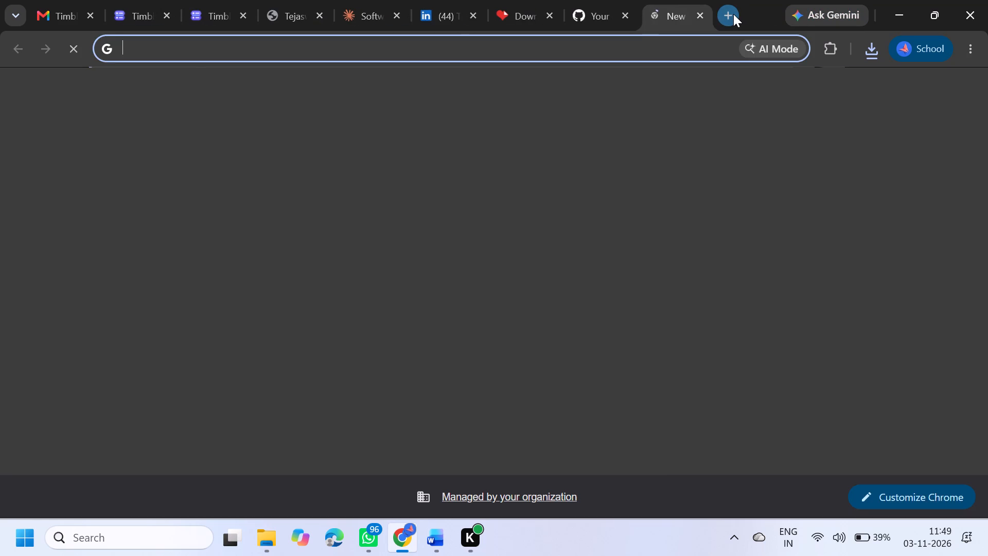
pyautogui.write('ats')
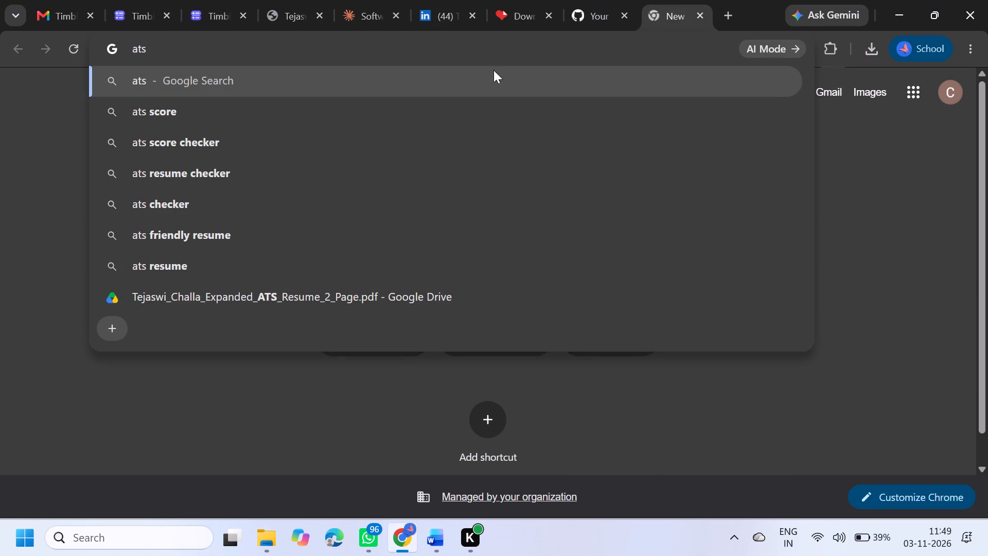
pyautogui.click(395, 135)
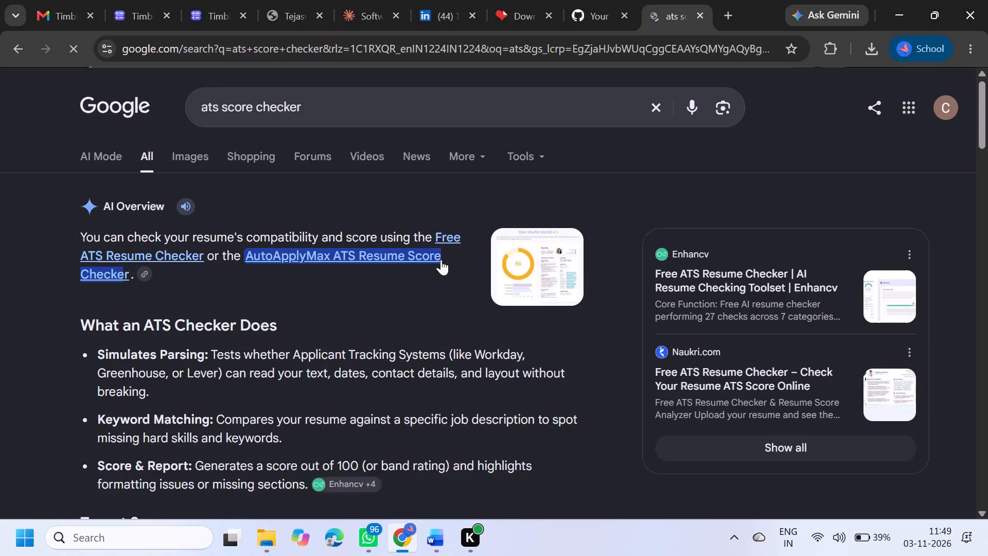
pyautogui.scroll(-8, 241, 298)
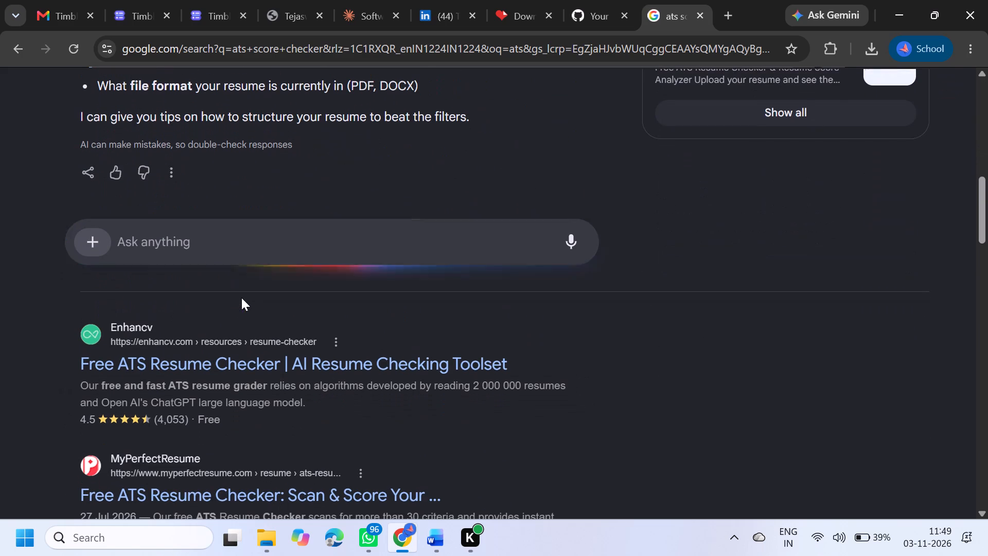
pyautogui.click(191, 333)
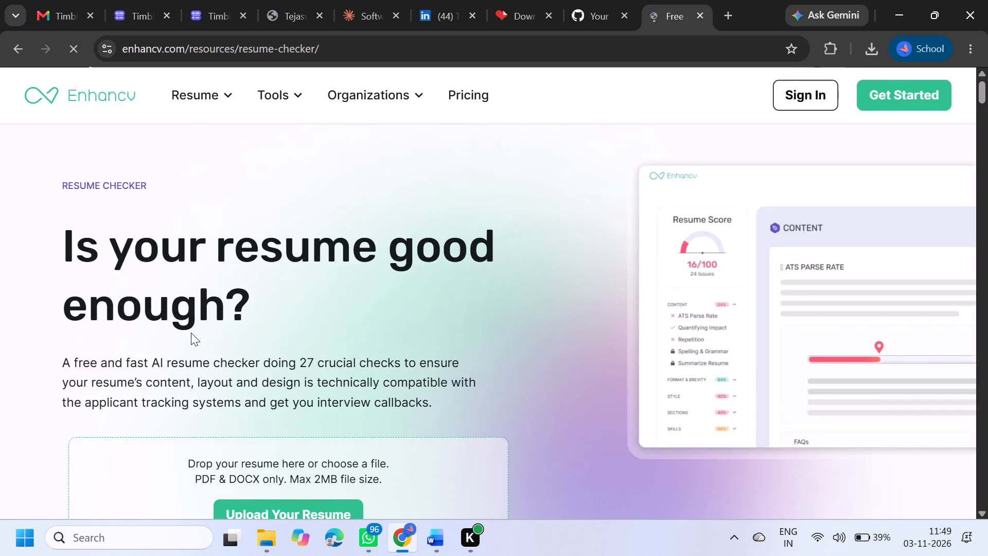
# Upload the expanded two-page ATS resume PDF from Downloads to Enhancv's resume checker for scanning.
pyautogui.click(263, 508)
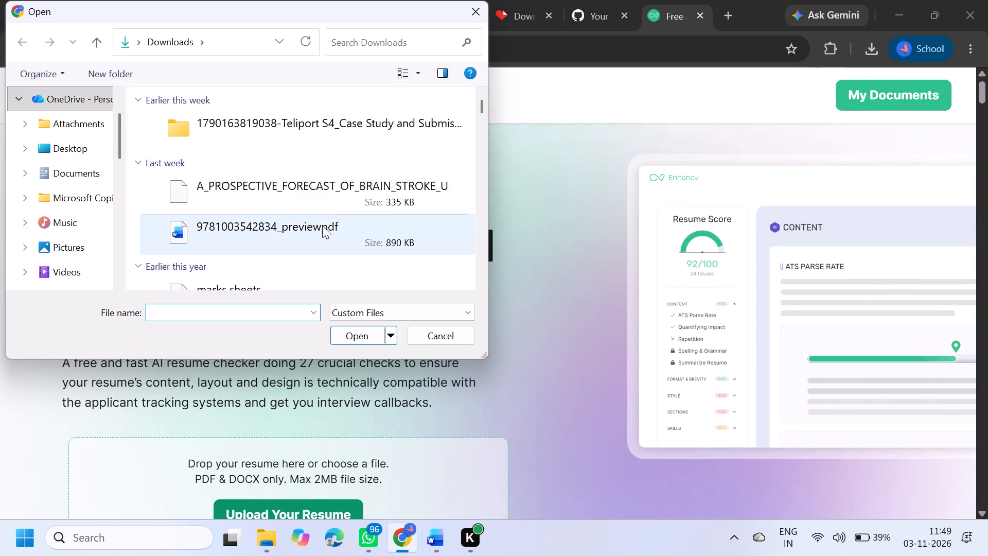
pyautogui.click(315, 198)
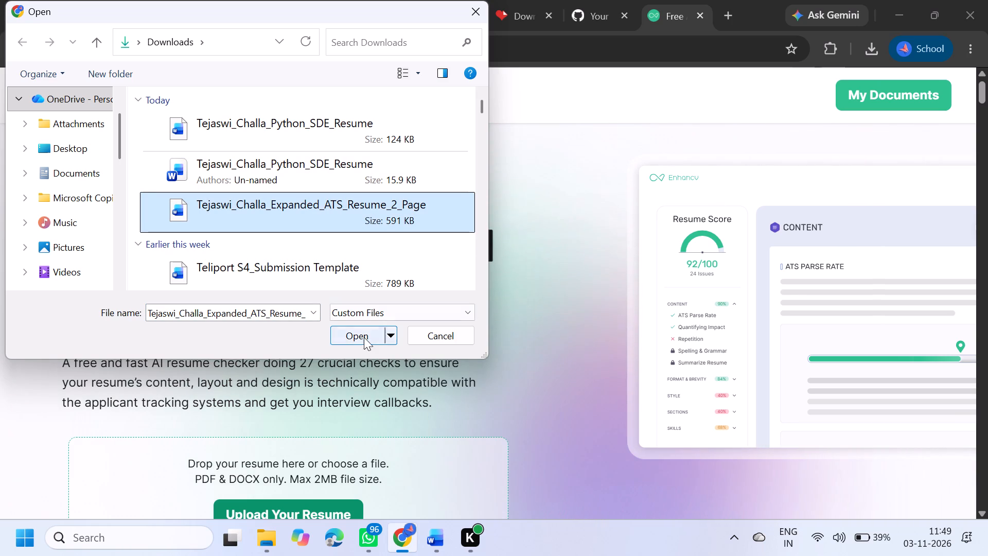
pyautogui.click(361, 336)
pyautogui.scroll(-2, 361, 336)
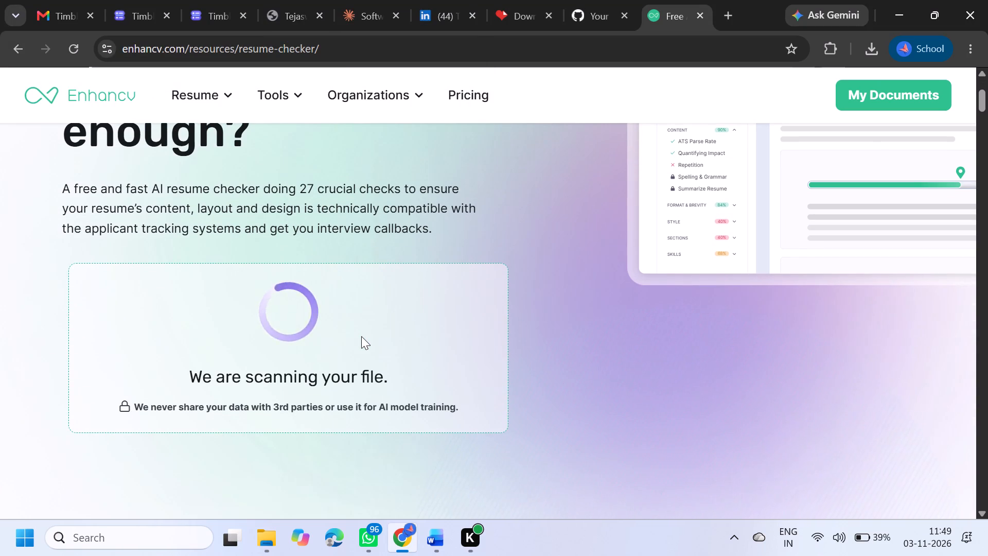
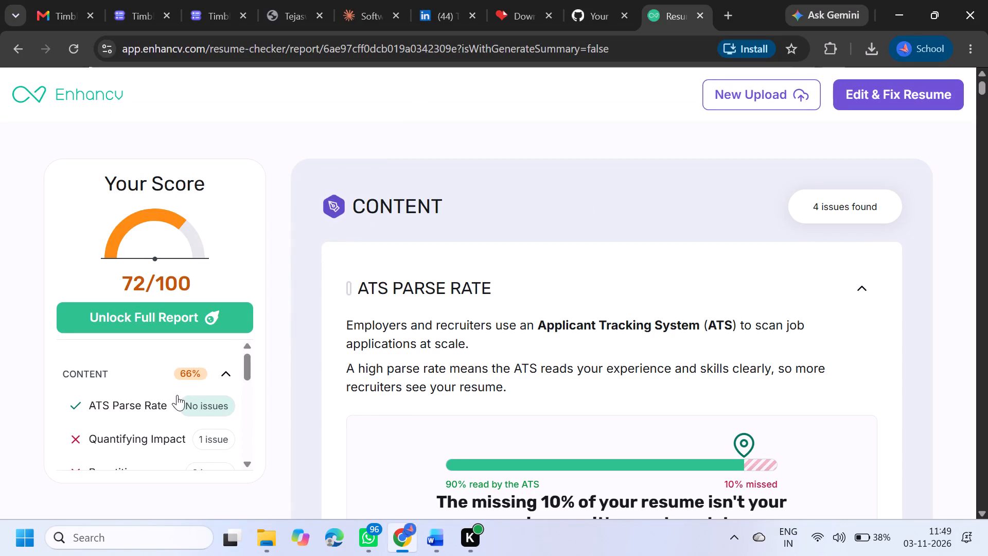
# Check the Enhancv score breakdown, and close the Enhancv, GitHub, PDF download, LinkedIn, Claude and resume tabs, keeping the Gmail and Timble form tabs.
pyautogui.scroll(-3, 172, 398)
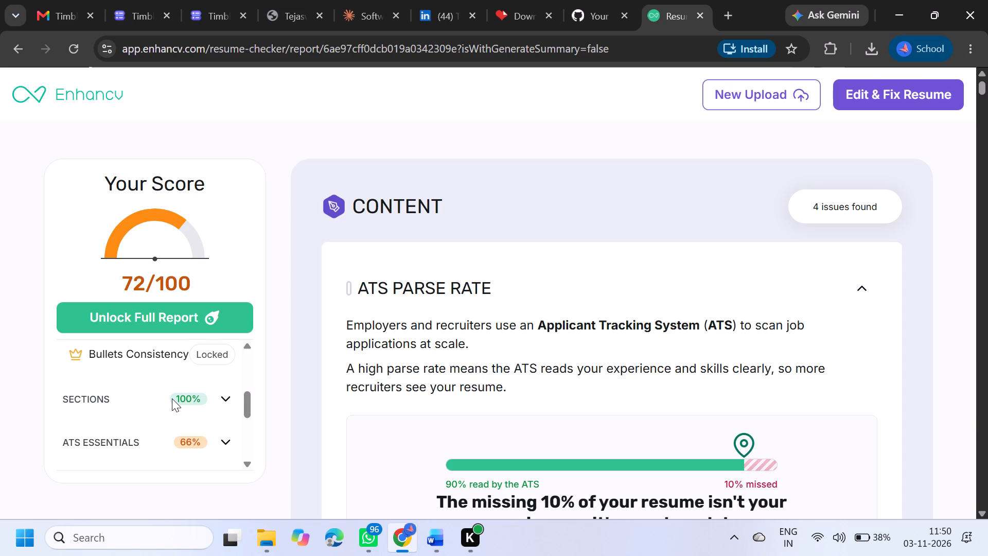
pyautogui.click(699, 20)
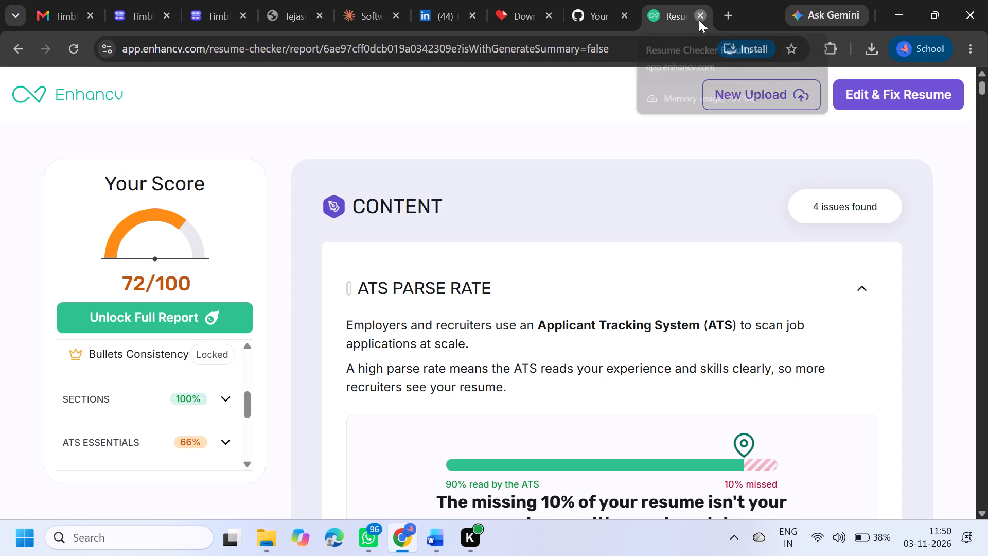
pyautogui.click(699, 20)
pyautogui.click(699, 20)
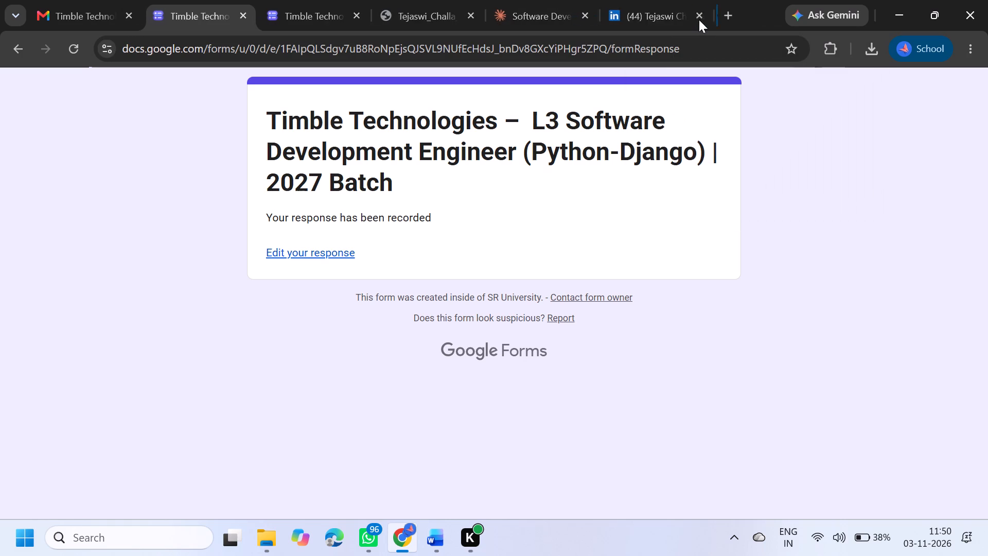
pyautogui.click(699, 20)
pyautogui.click(701, 16)
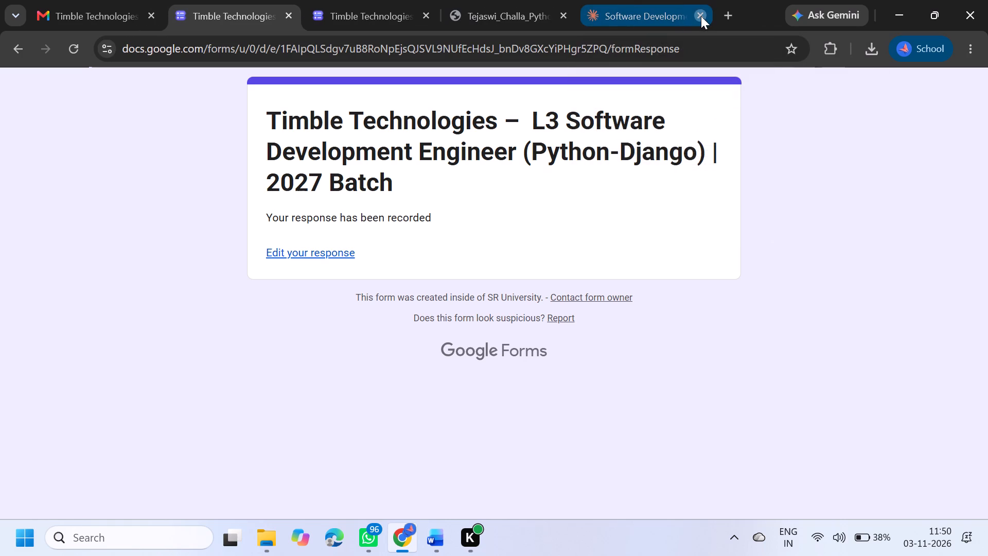
pyautogui.click(701, 16)
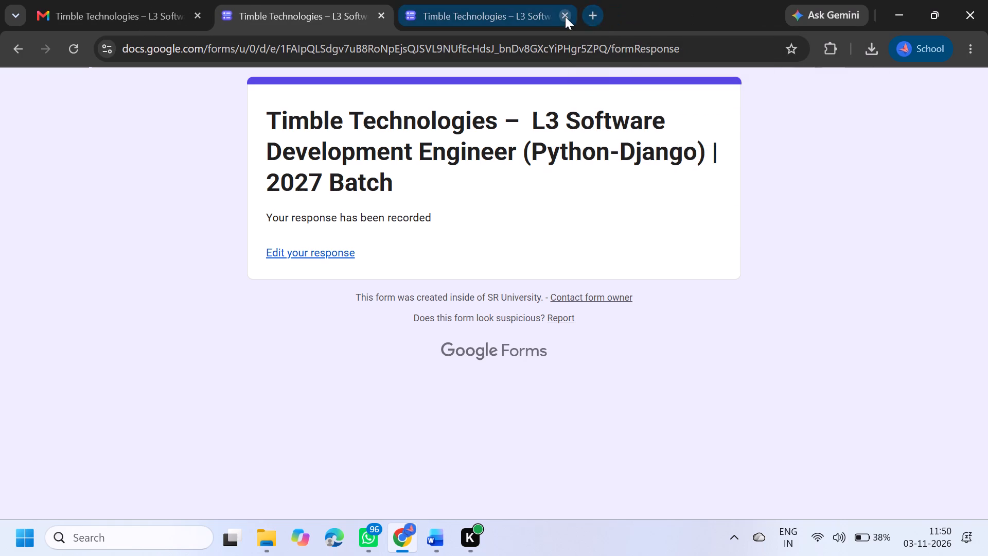
# Close the extra Timble Technologies form tab, keeping one form tab and the Gmail tab.
pyautogui.click(565, 15)
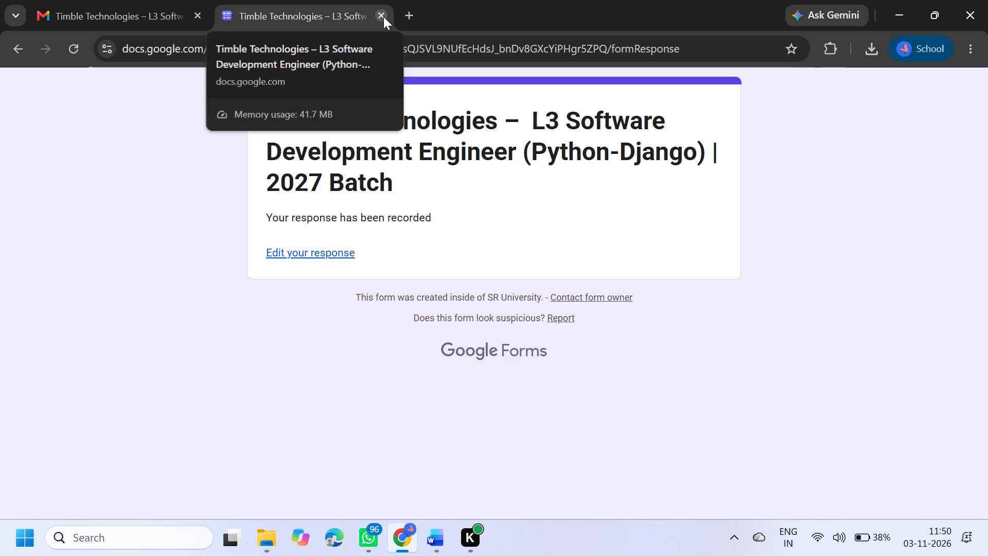
# Open the registration link in the Timble Technologies email in Gmail to check the form's submission status.
pyautogui.click(44, 253)
pyautogui.click(108, 0)
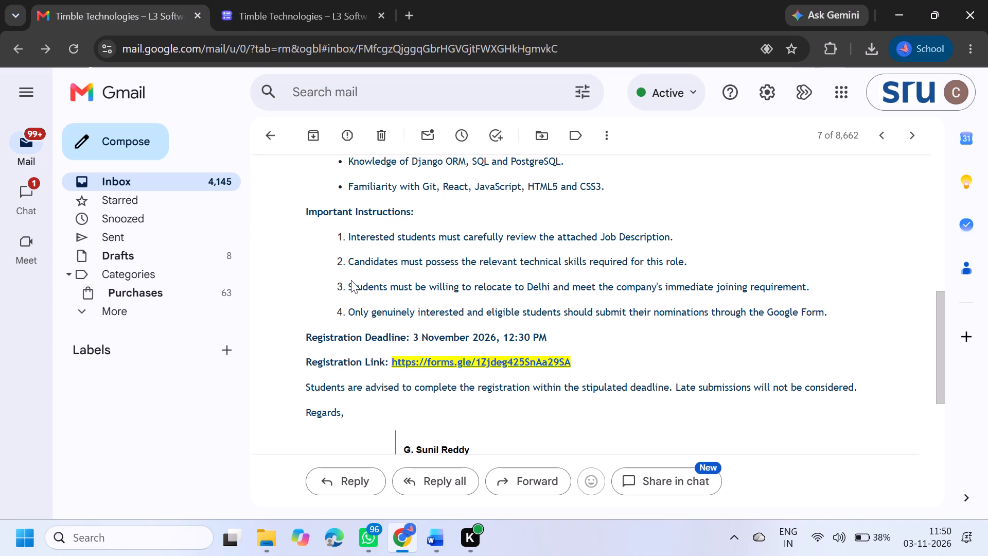
pyautogui.click(351, 280)
pyautogui.scroll(-2, 351, 280)
pyautogui.rightClick(351, 280)
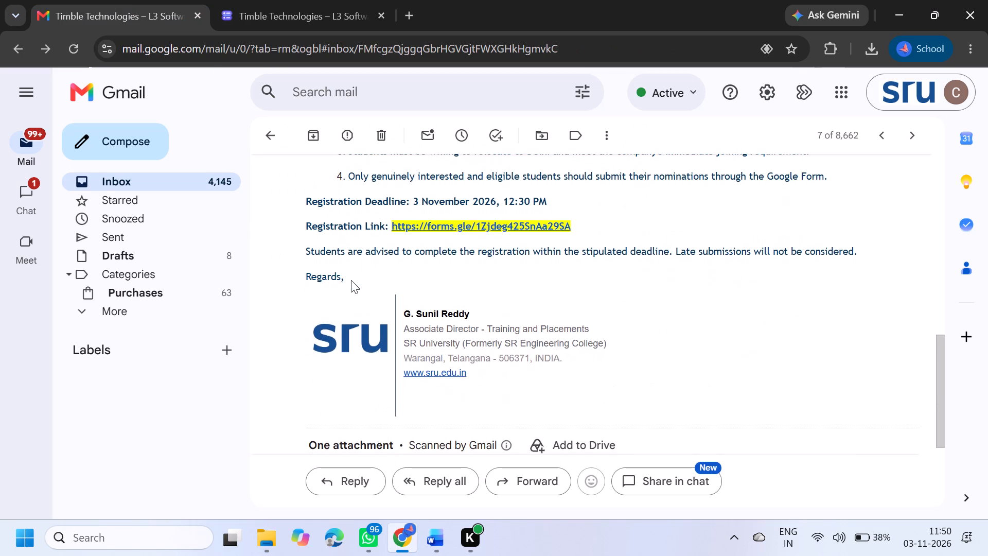
pyautogui.click(708, 338)
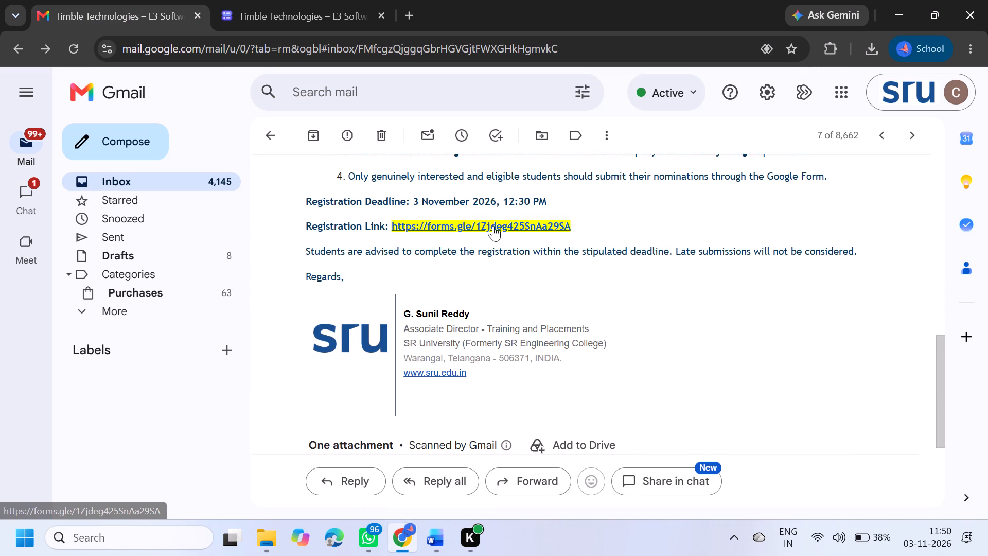
pyautogui.click(493, 225)
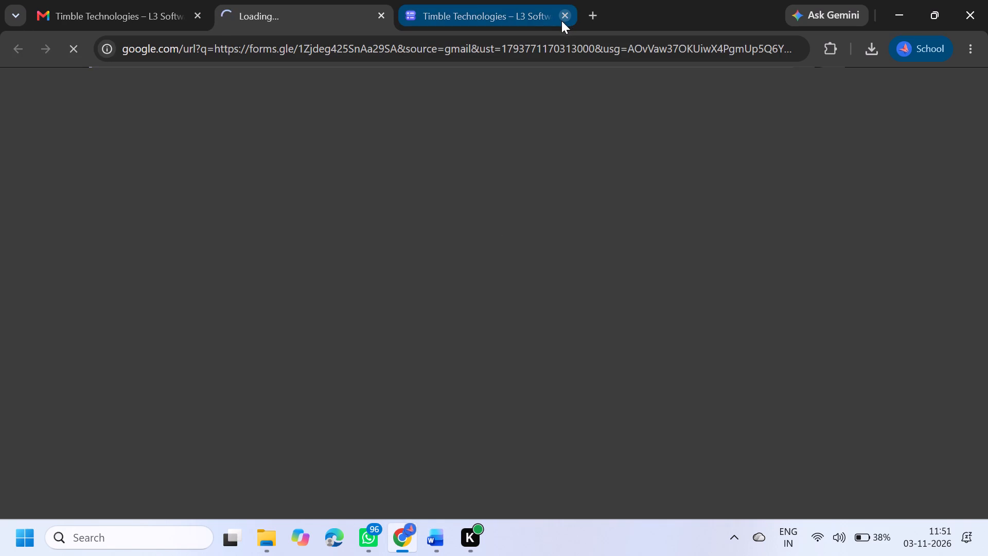
pyautogui.click(471, 6)
pyautogui.click(300, 0)
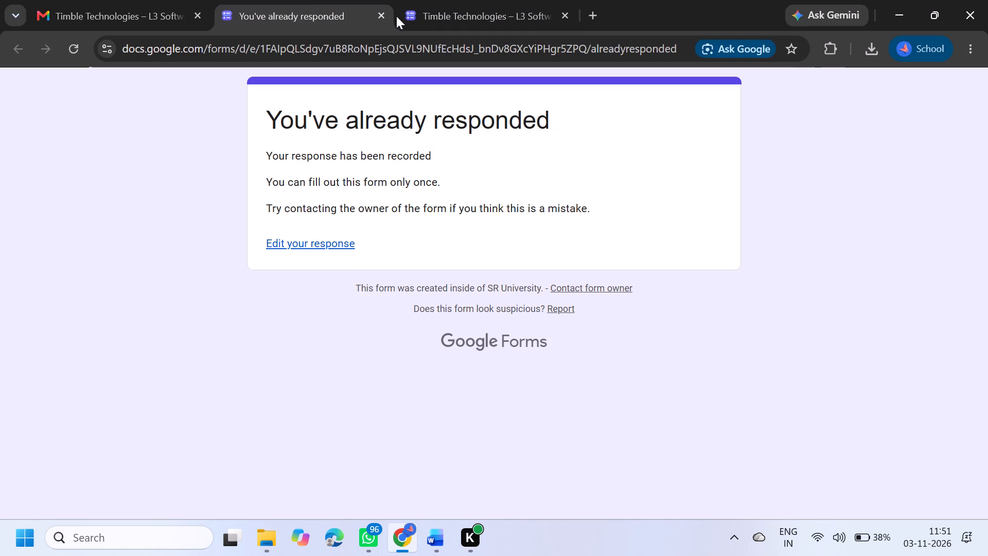
# Close both Timble Technologies form tabs, keeping only the Gmail tab with the placement email.
pyautogui.click(561, 22)
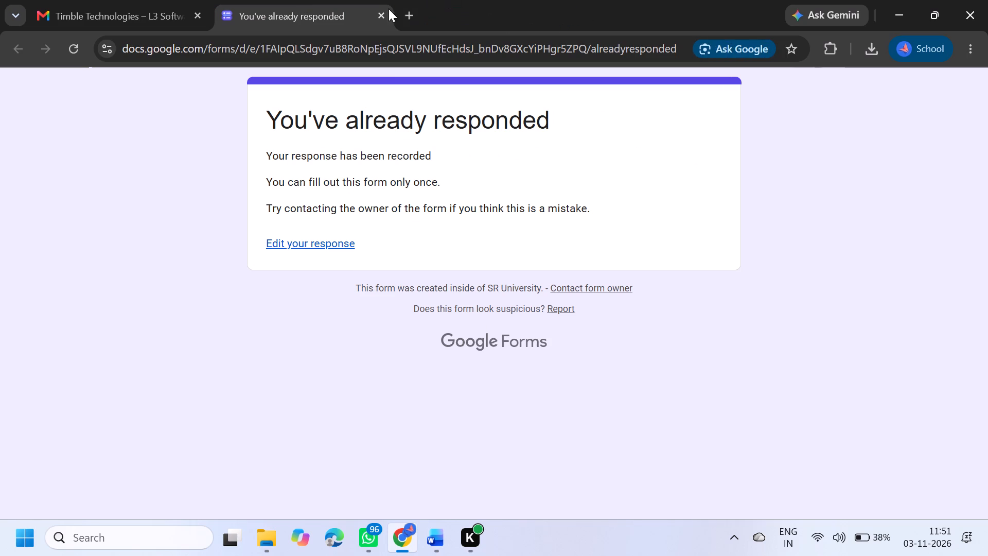
pyautogui.click(379, 15)
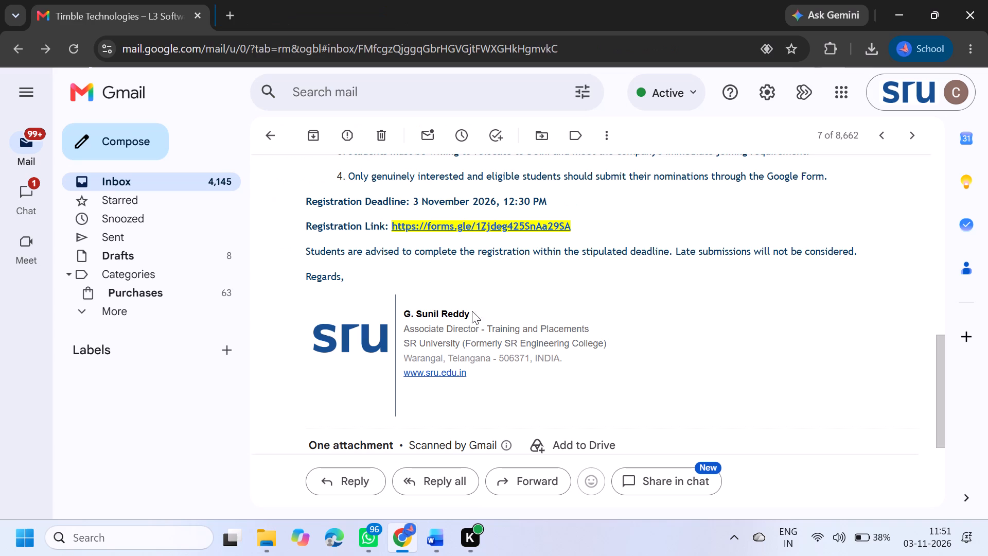
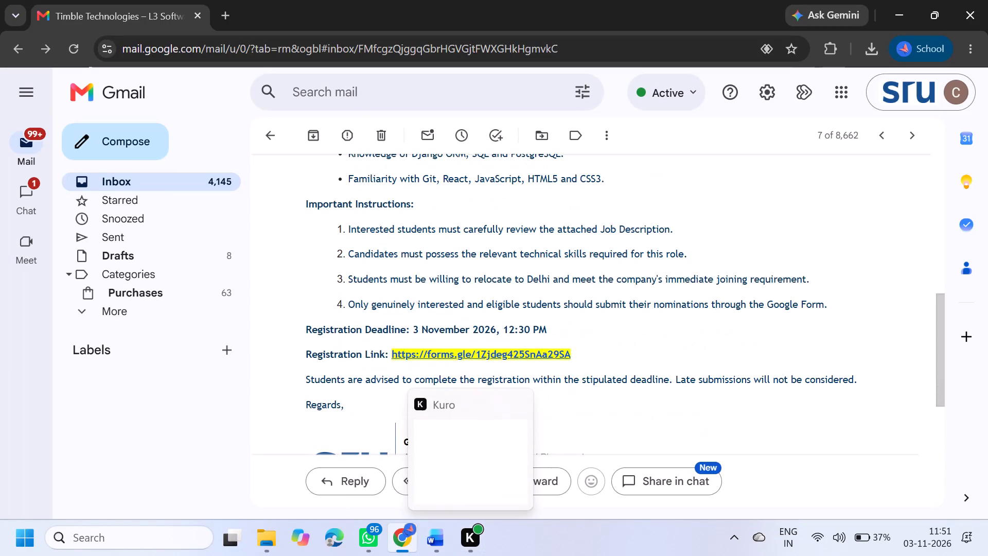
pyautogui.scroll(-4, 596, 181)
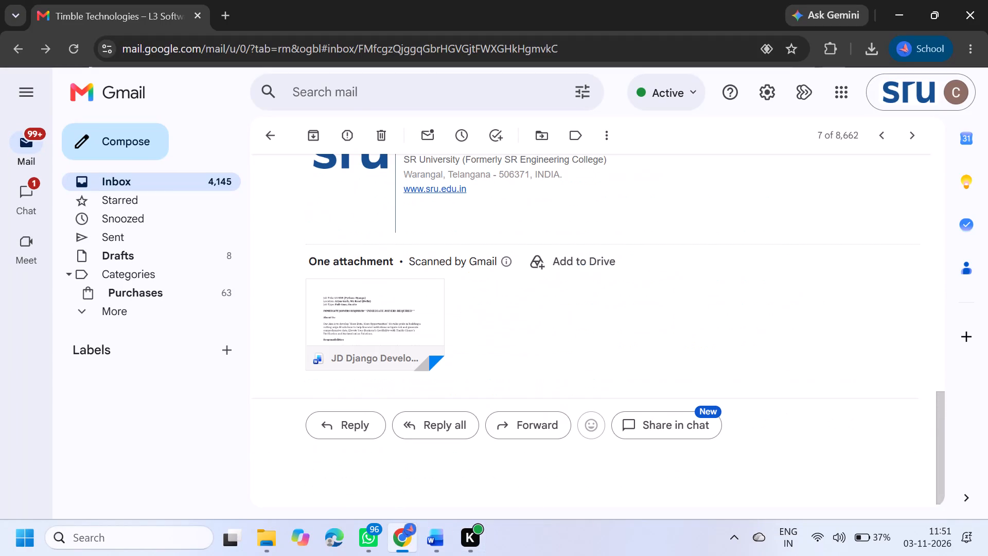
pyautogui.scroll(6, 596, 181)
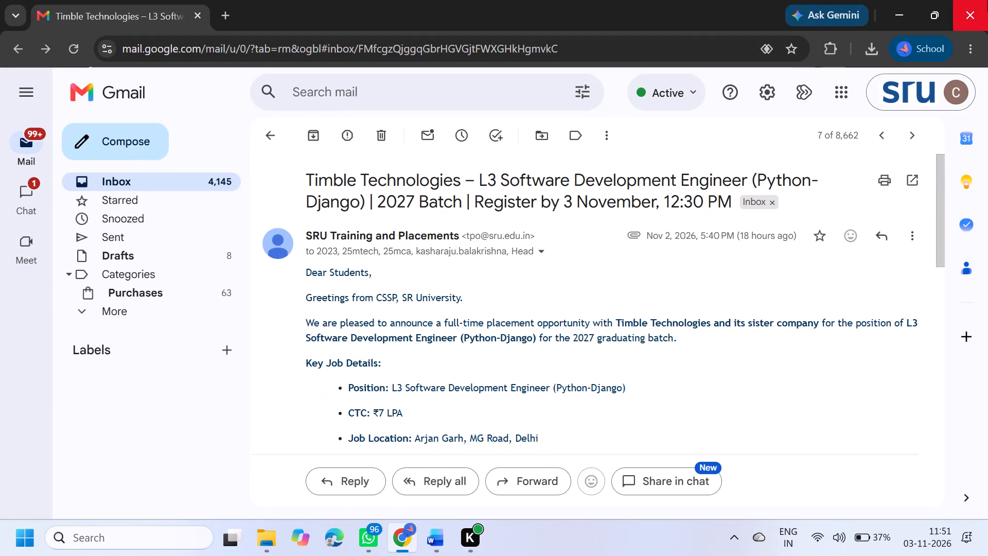